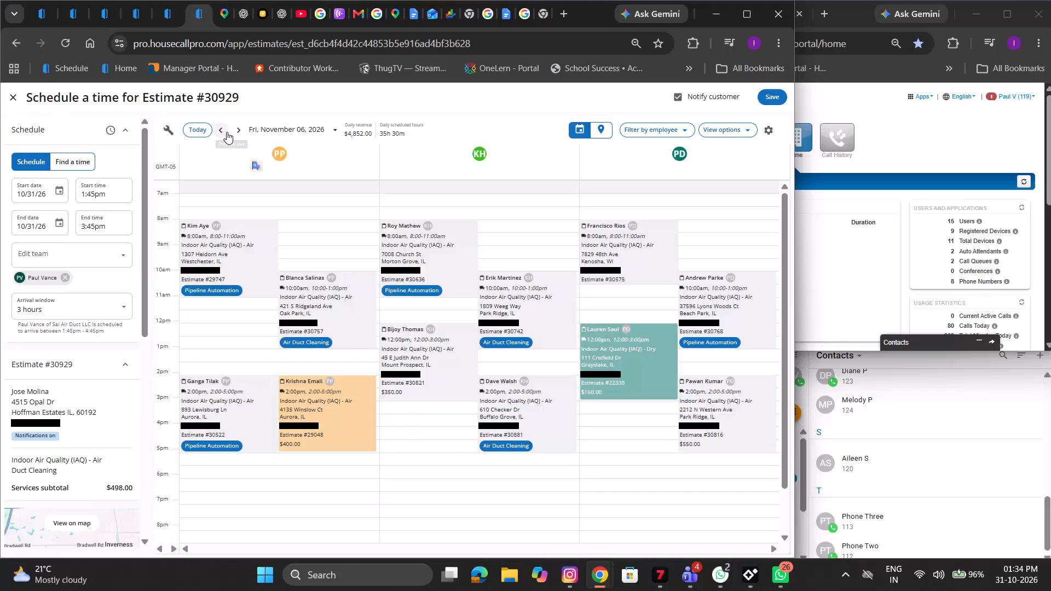
Review the technicians' day schedules from November 5 back to November 2, 2026, and forward again to November 6 for suitable openings.
click(227, 132)
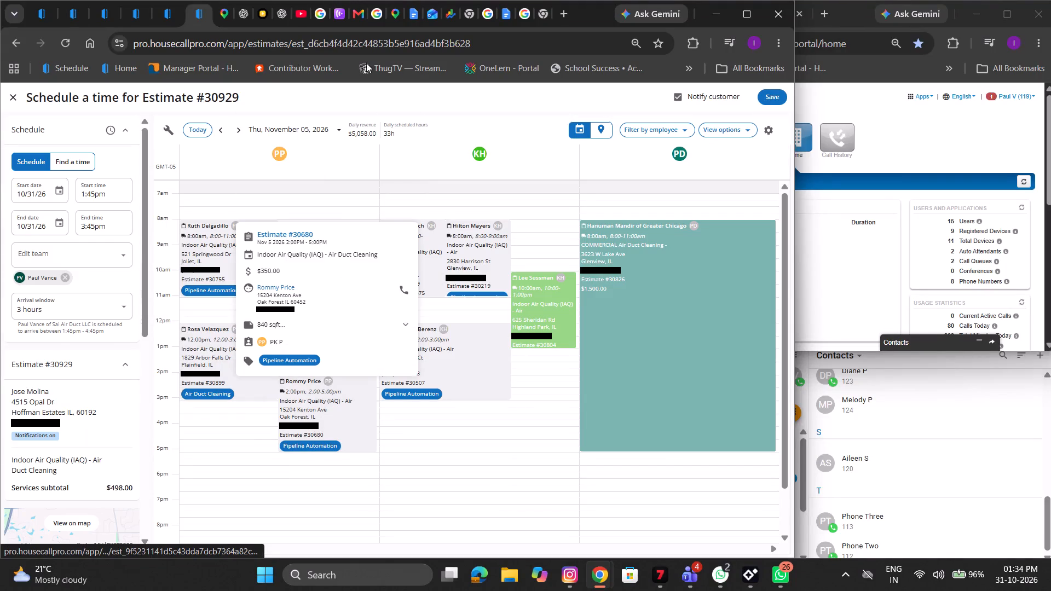
click(230, 135)
click(226, 135)
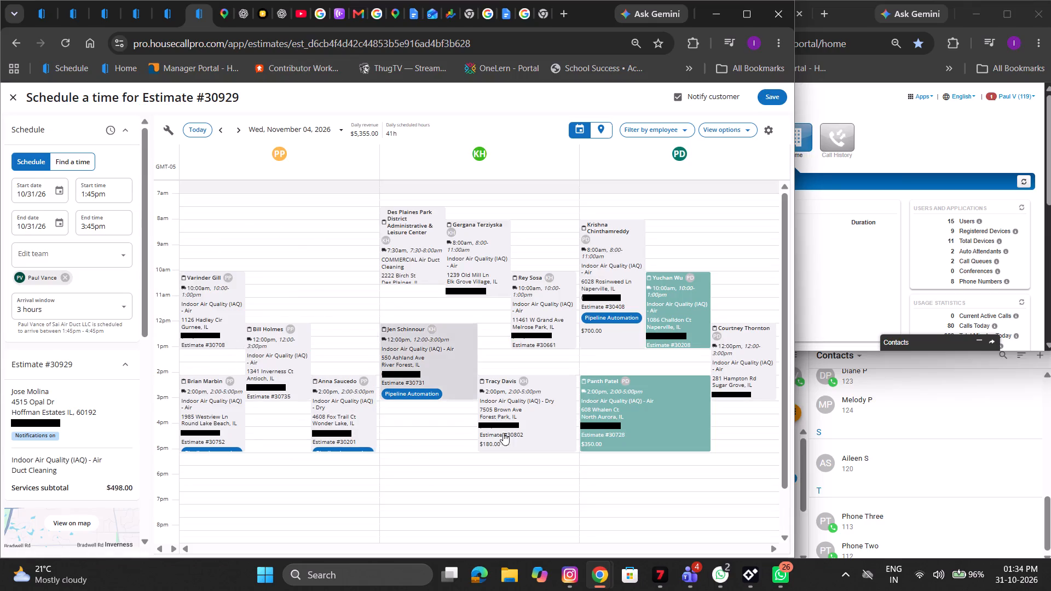
click(223, 136)
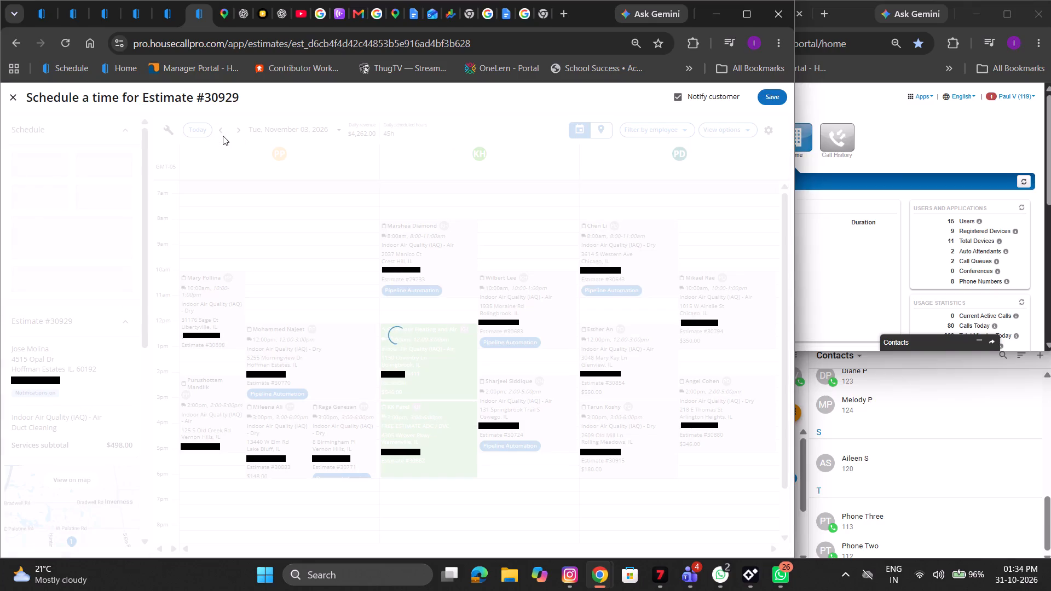
click(223, 136)
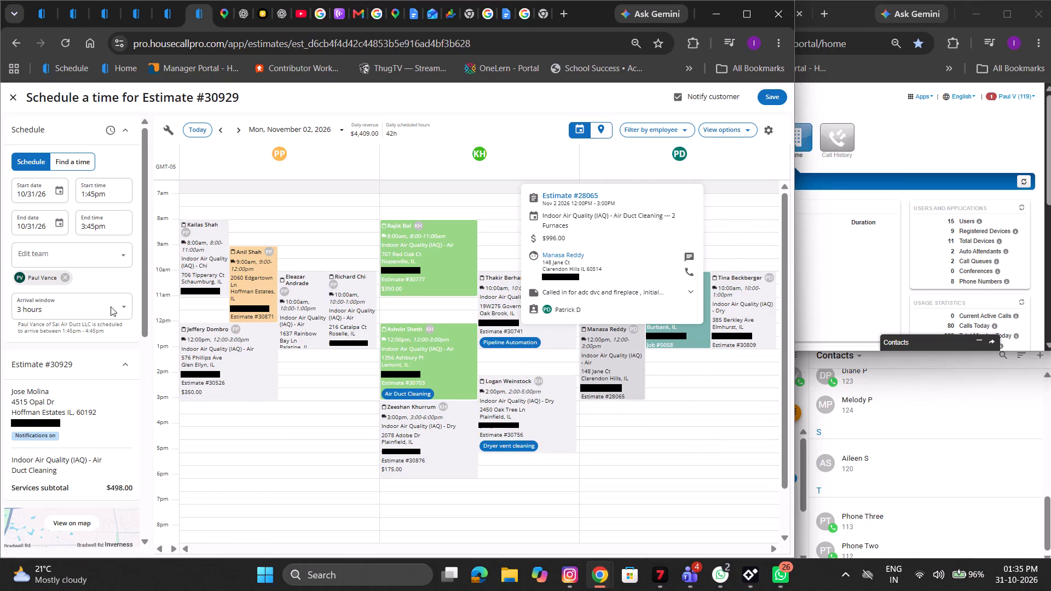
click(233, 129)
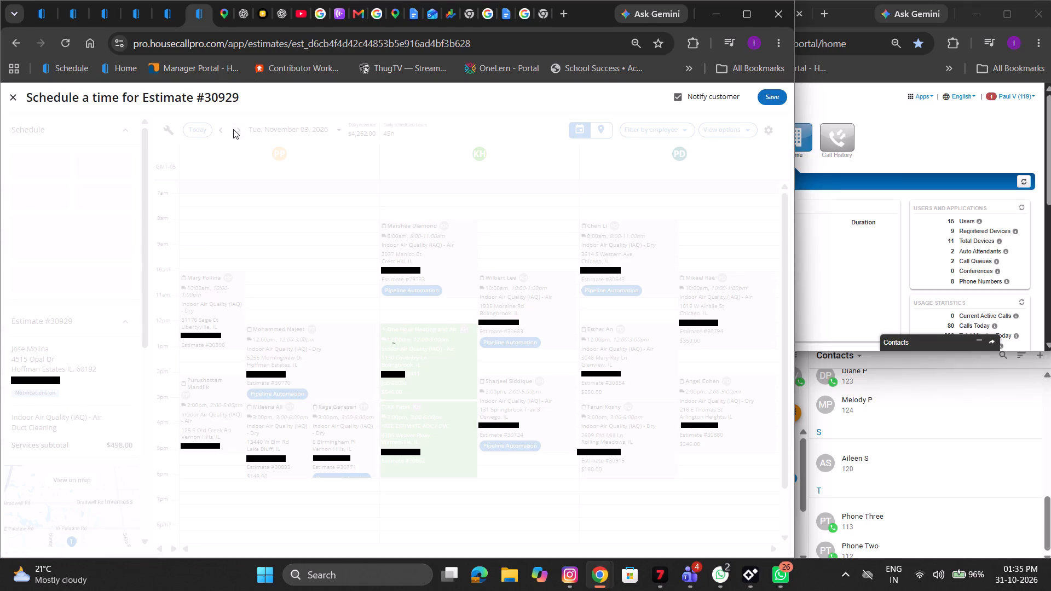
click(236, 131)
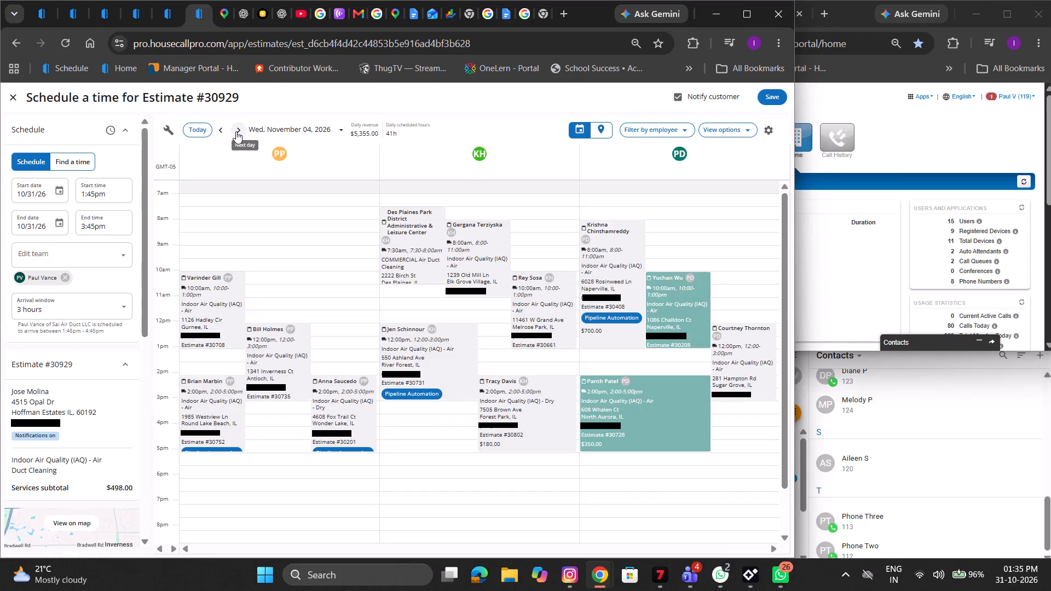
click(236, 131)
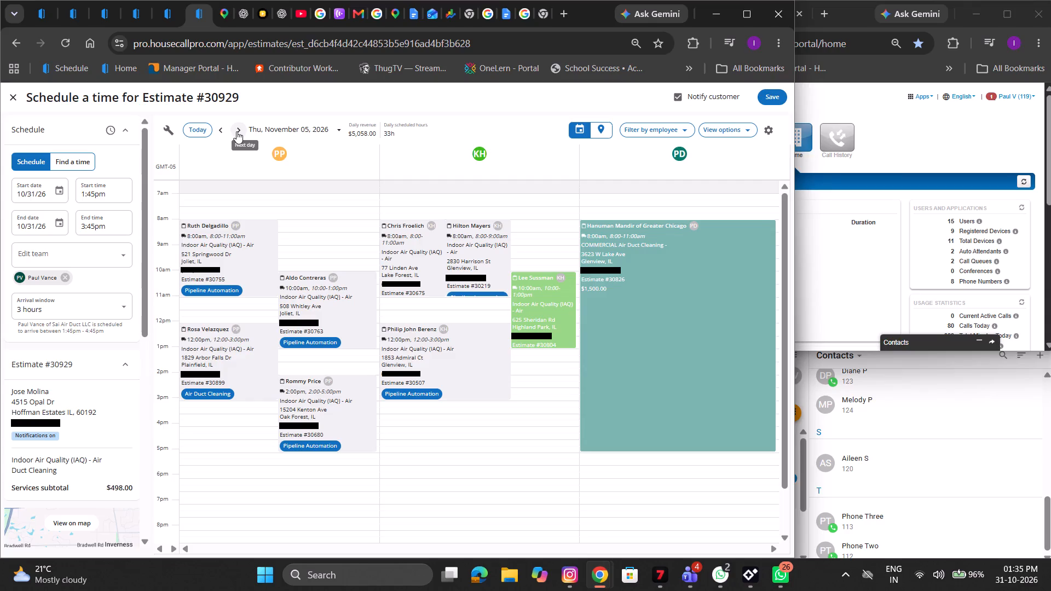
click(236, 131)
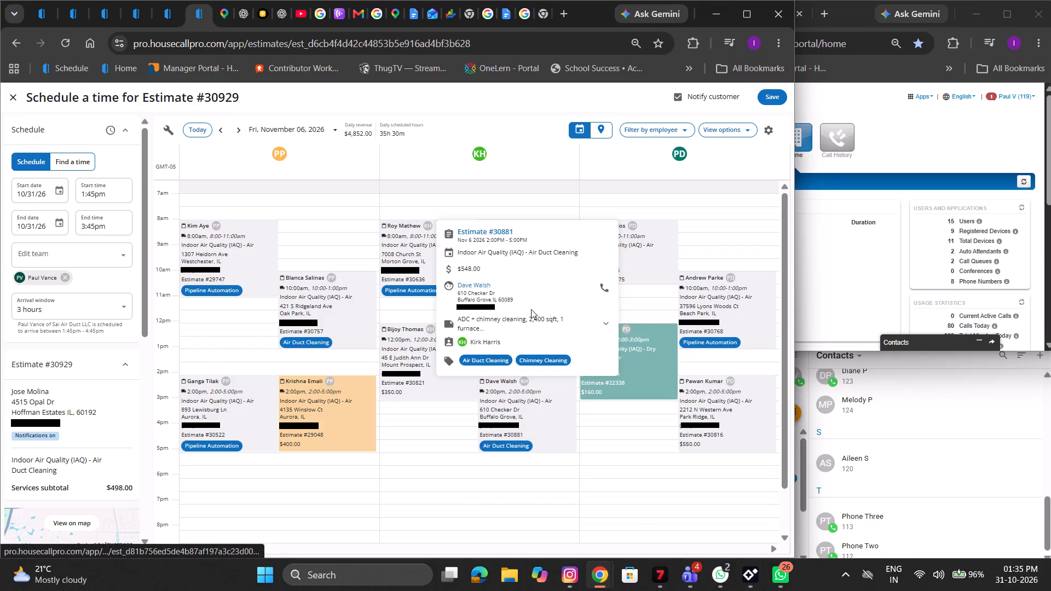
drag(530, 306, 511, 302)
click(513, 301)
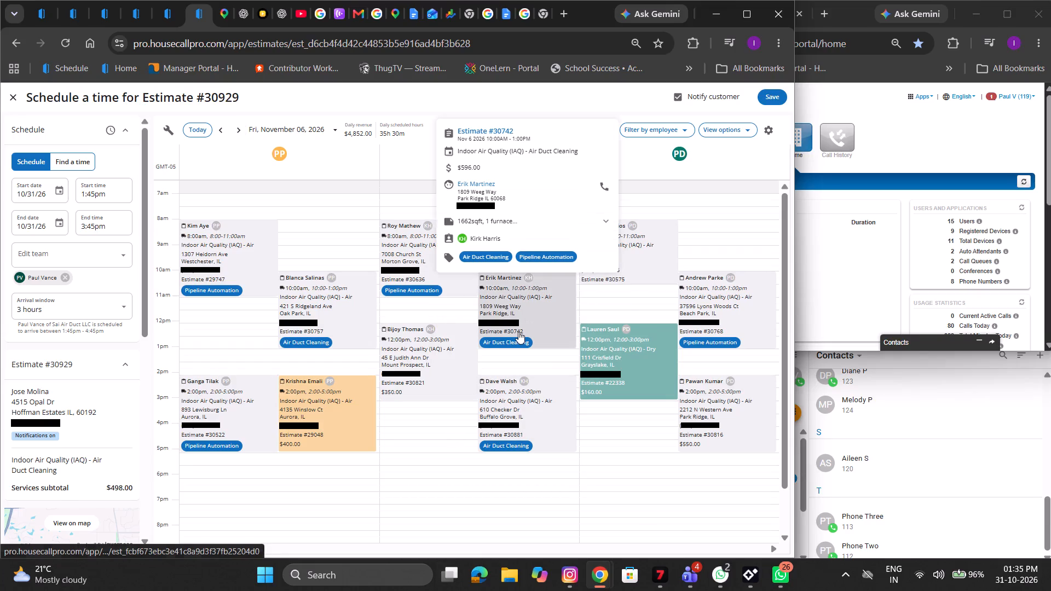
drag(513, 196, 464, 189)
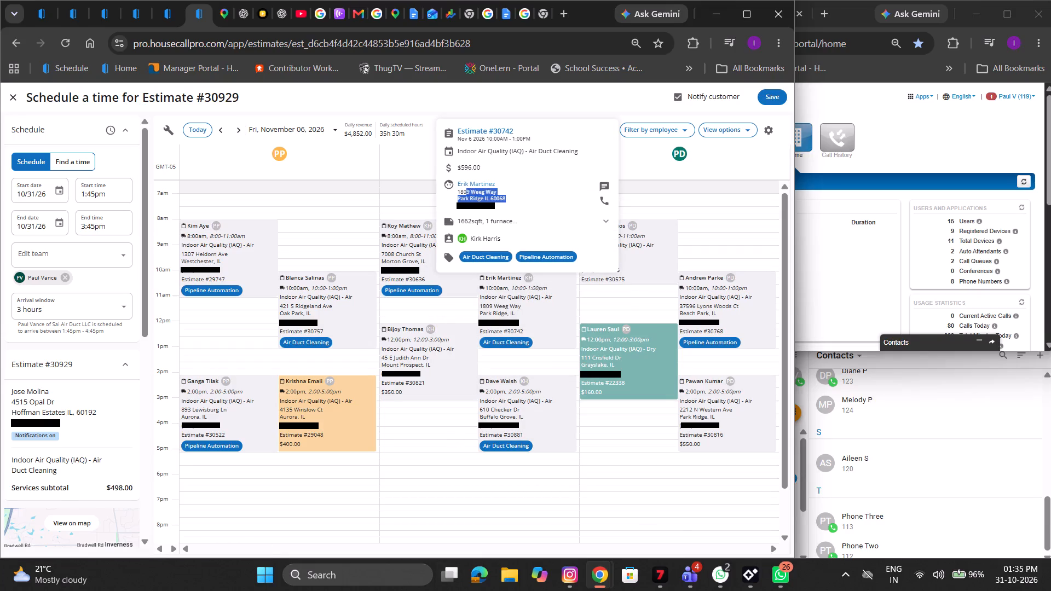
drag(464, 189, 458, 193)
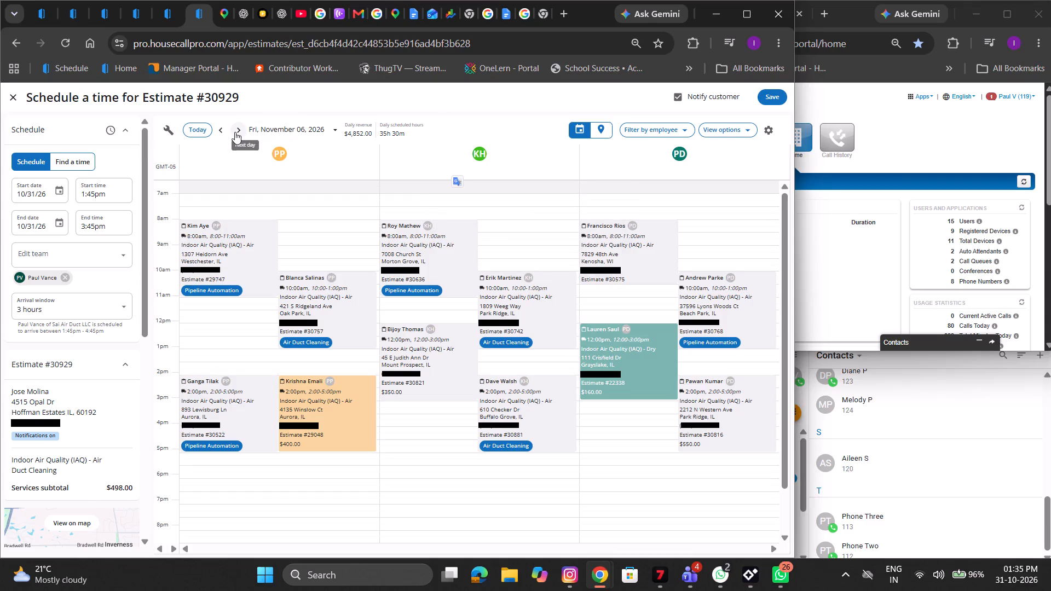
click(235, 132)
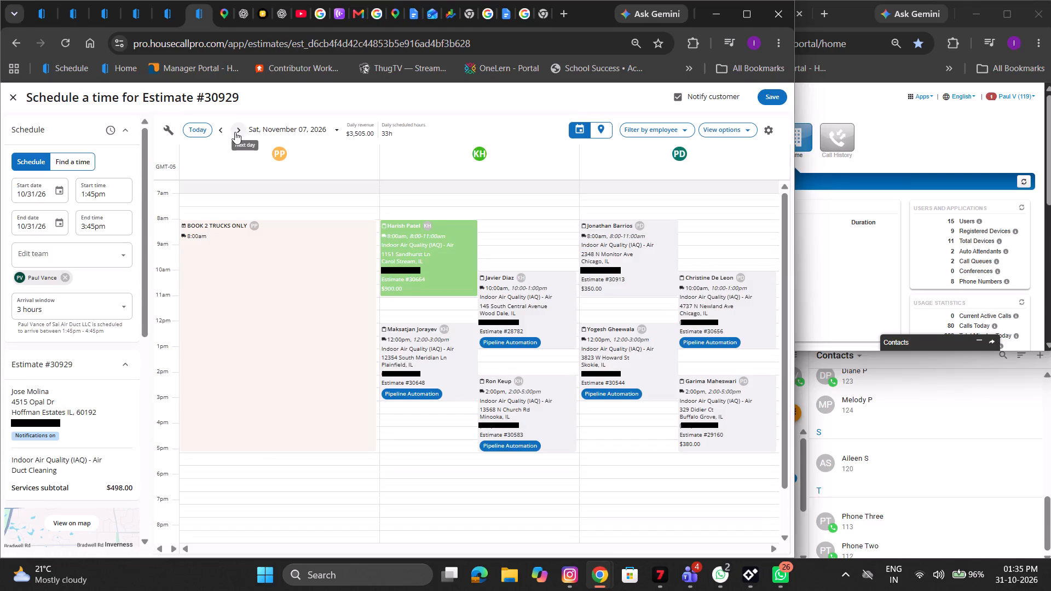
click(235, 132)
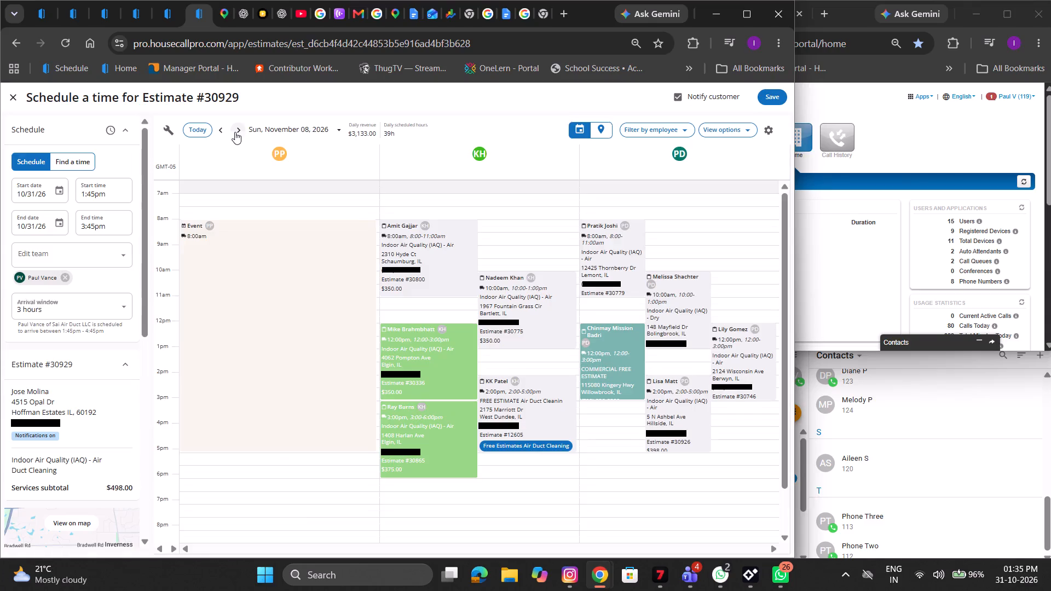
click(235, 132)
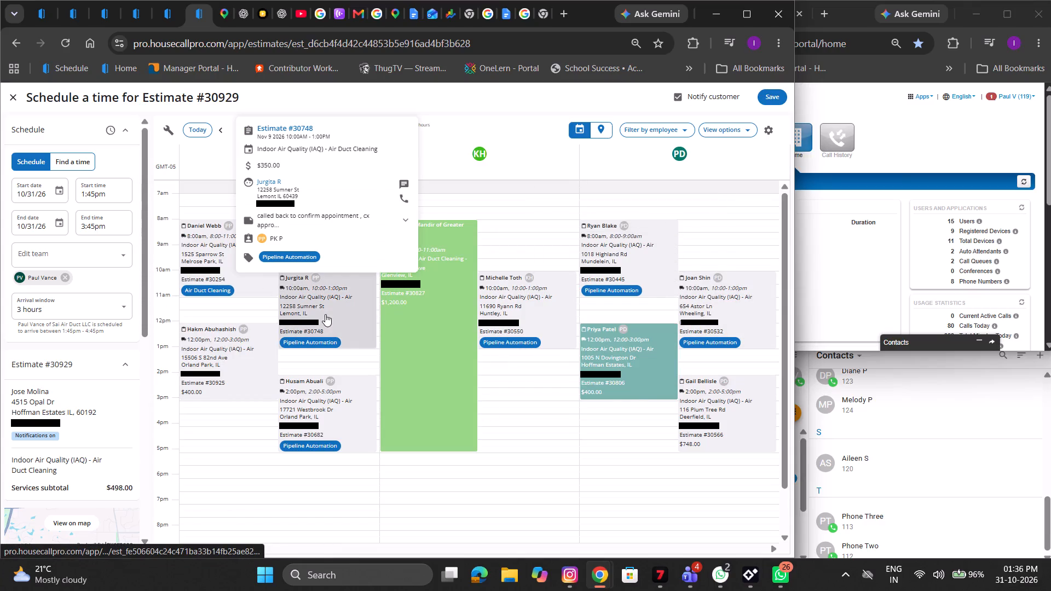
drag(314, 196, 258, 188)
key(ctrl+c)
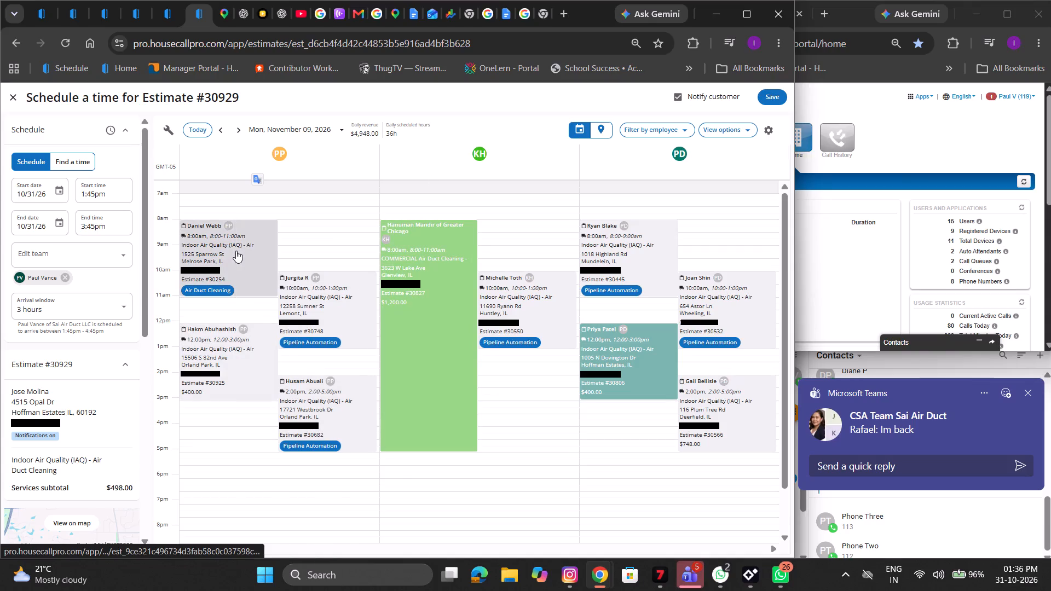
drag(219, 379, 169, 373)
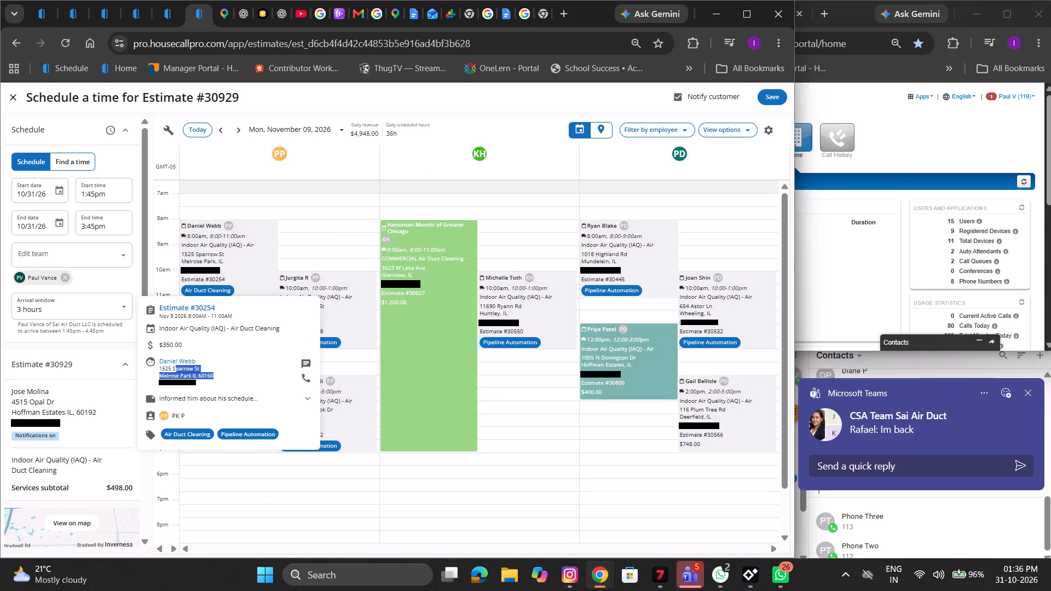
drag(169, 373, 158, 368)
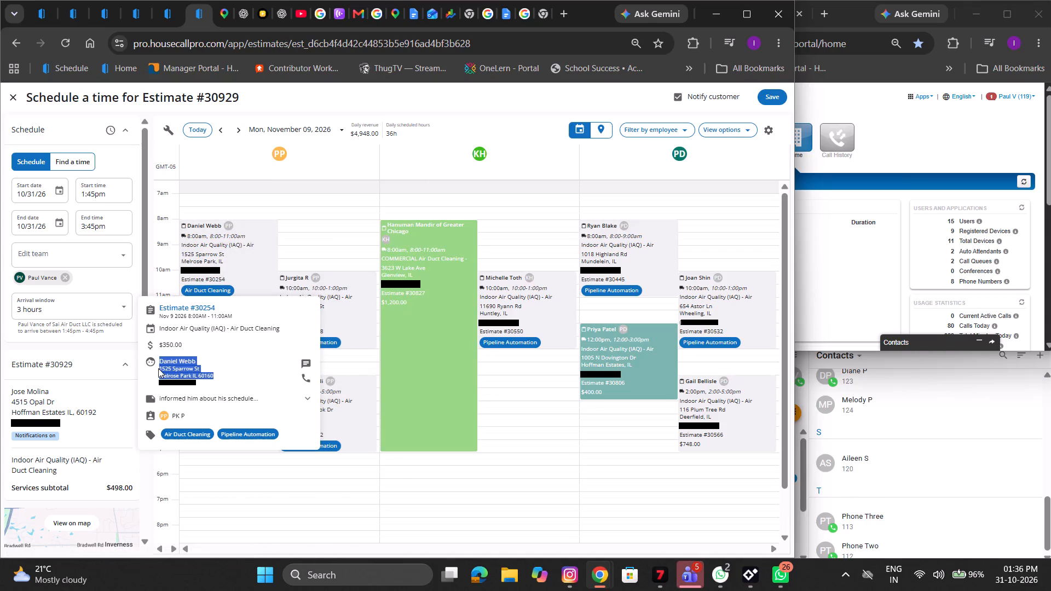
drag(158, 368, 158, 370)
click(158, 370)
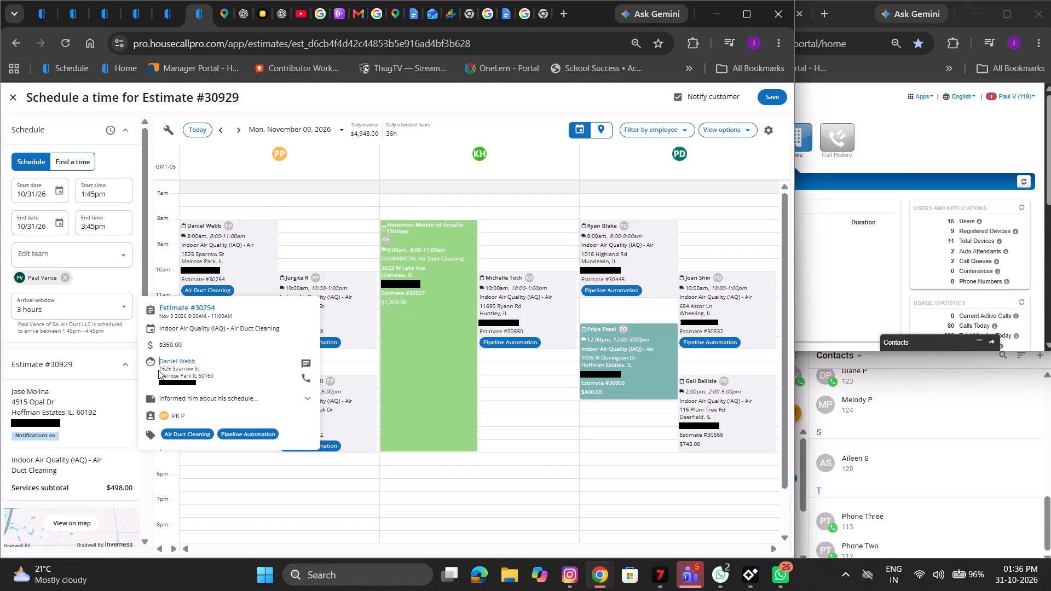
drag(160, 368, 213, 375)
key(ctrl+c)
click(224, 18)
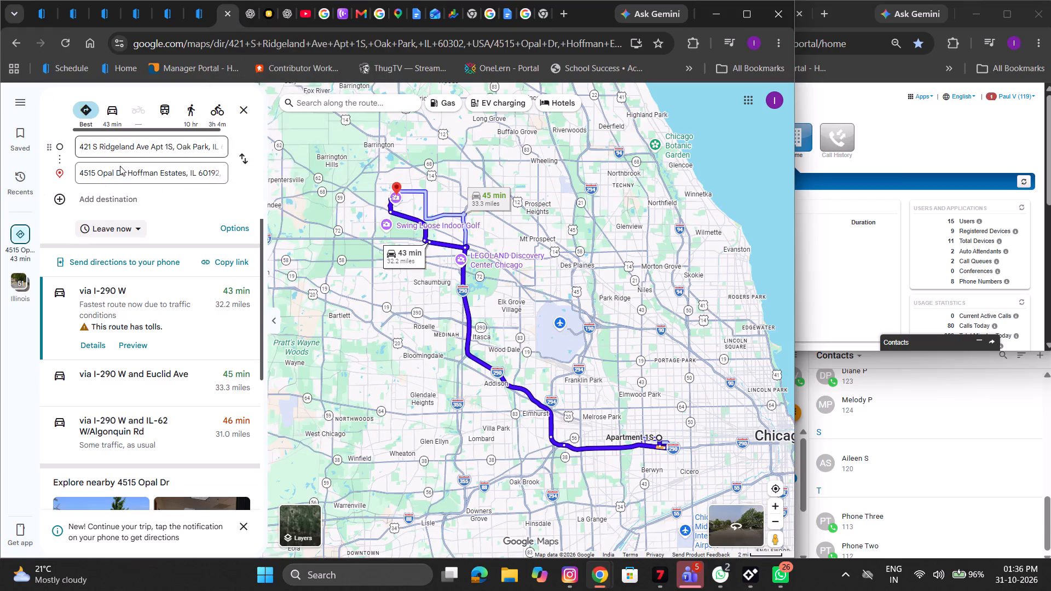
click(148, 153)
key(ctrl+v)
key(Return)
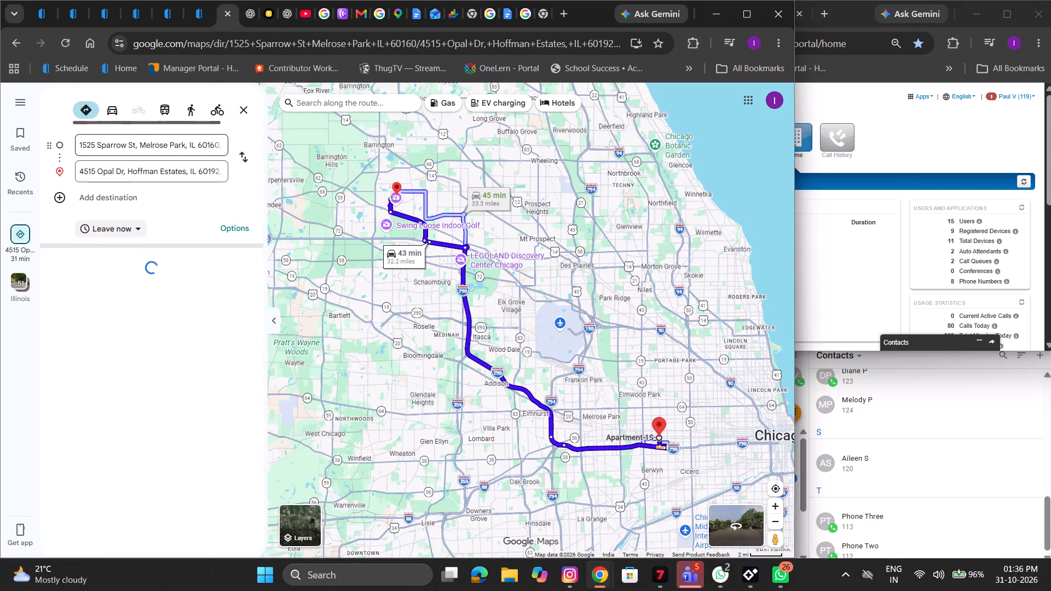
click(183, 18)
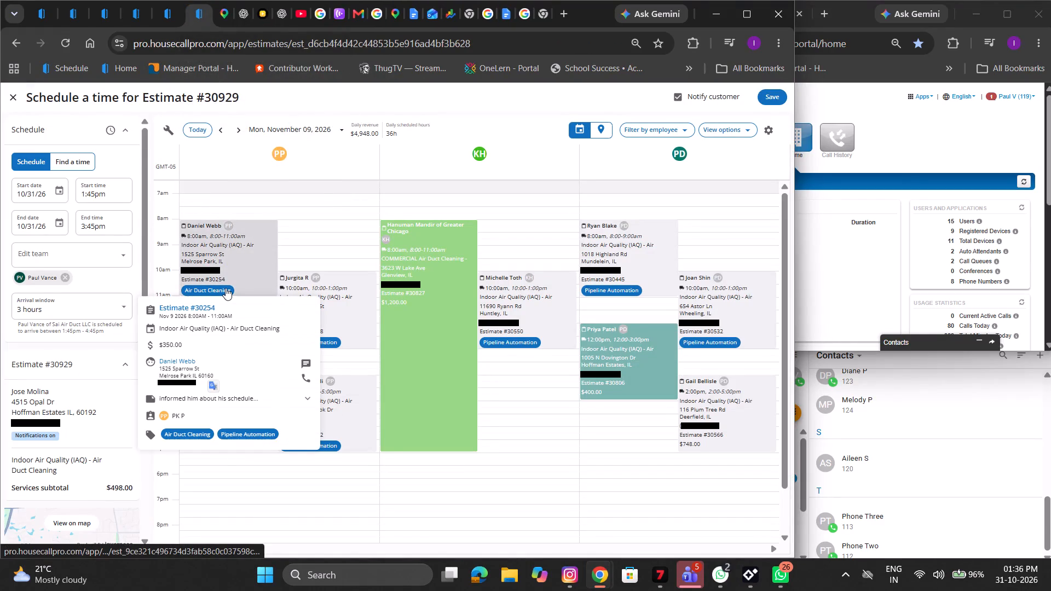
click(233, 12)
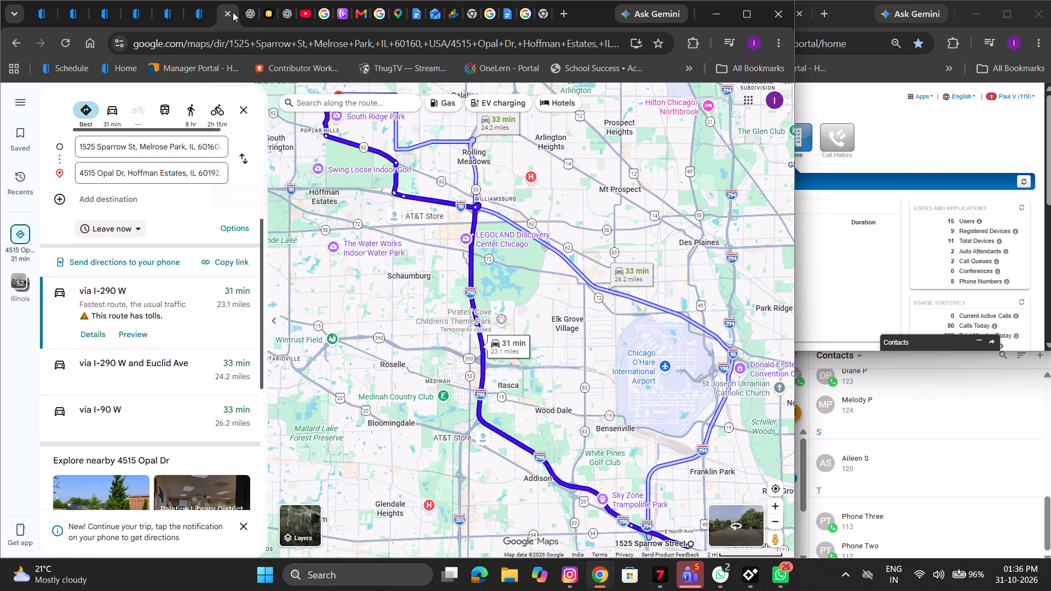
scroll(542, 265, down, 5)
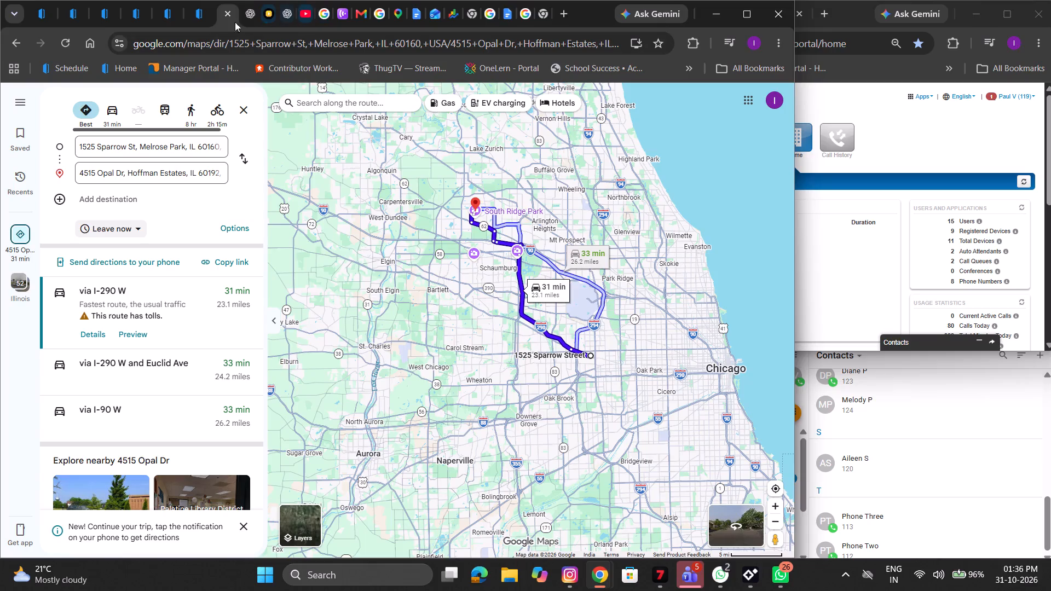
click(209, 8)
click(236, 133)
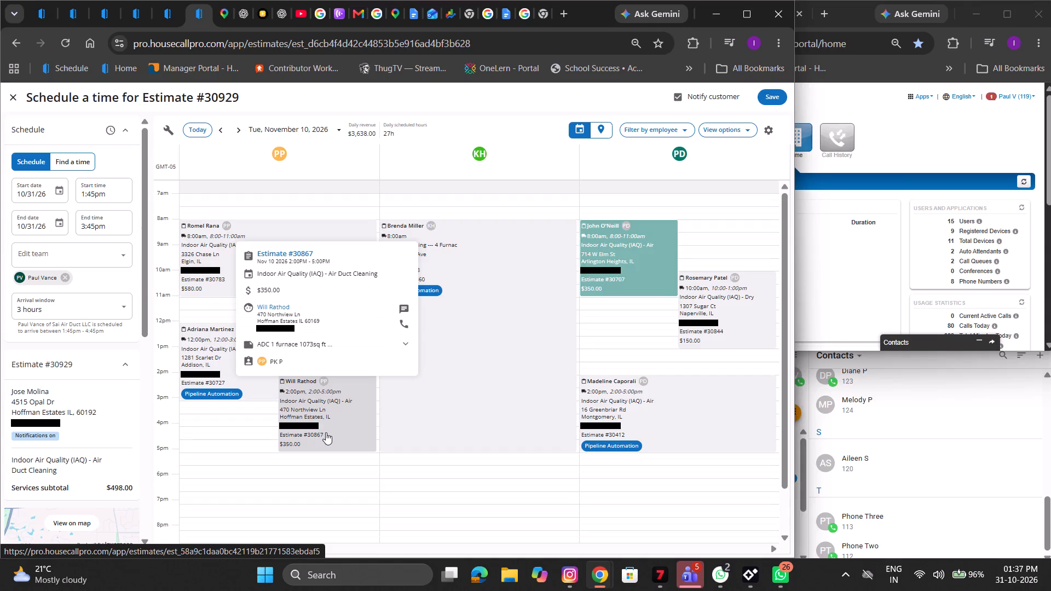
click(18, 99)
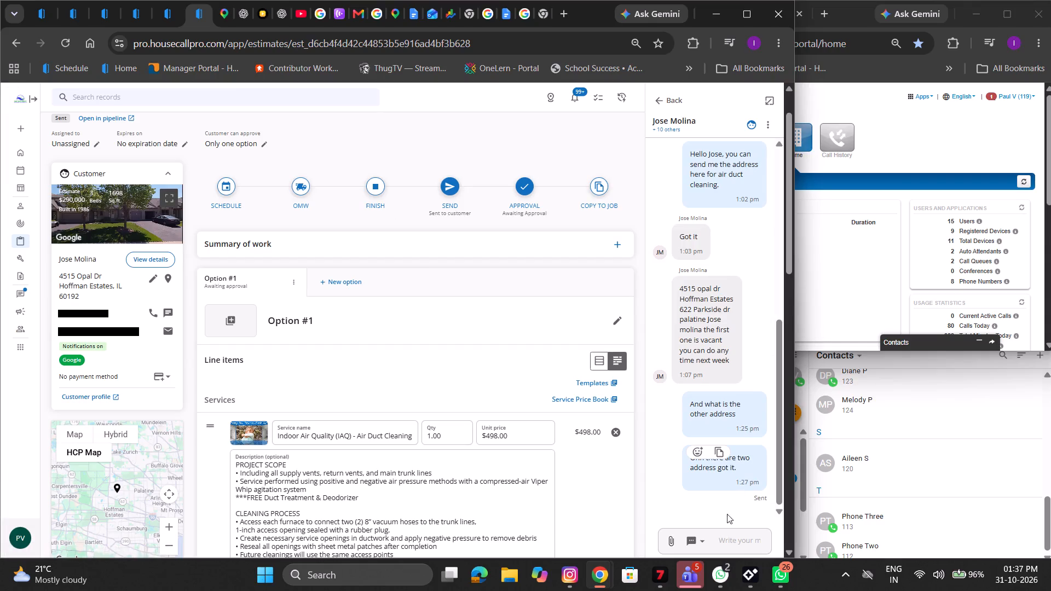
click(730, 544)
text(Jose for the)
key(space)
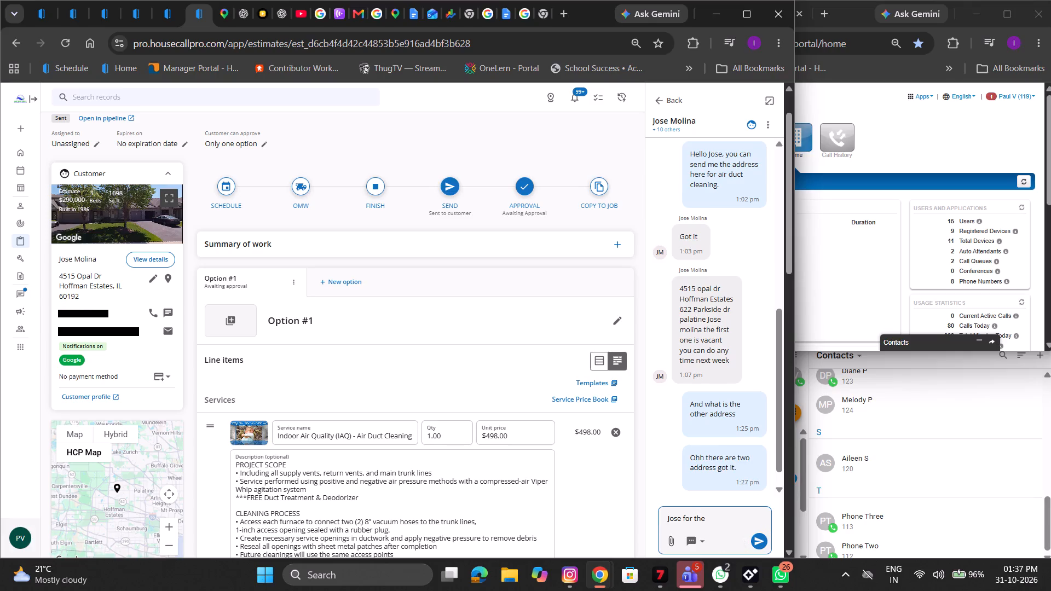
text(hoof)
key(BackSpace)
key(BackSpace)
text(ffman estate we can do it on 10th n)
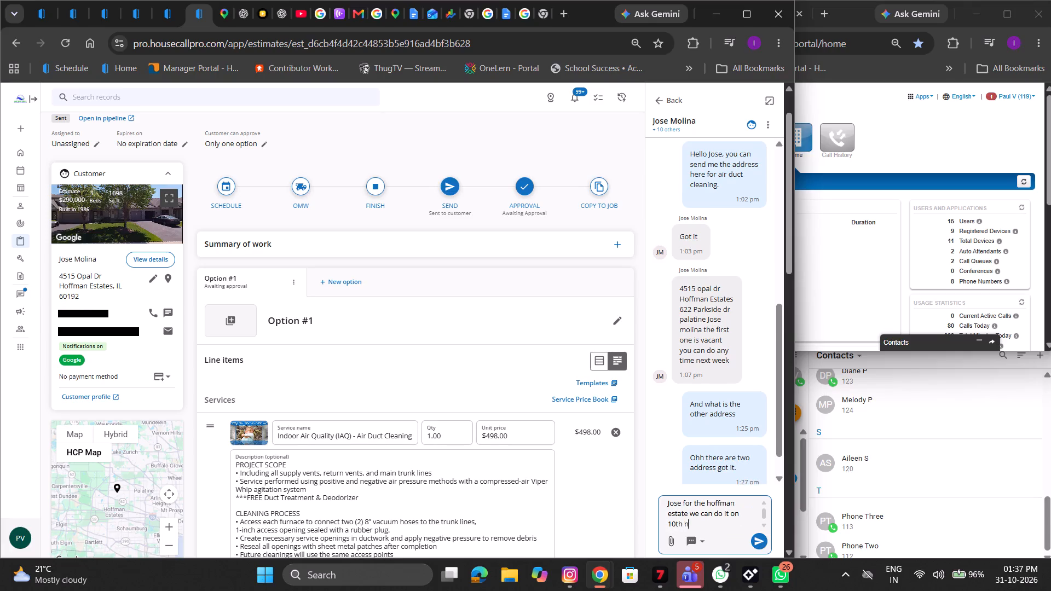
text(oc)
key(BackSpace)
text(v between)
key(space)
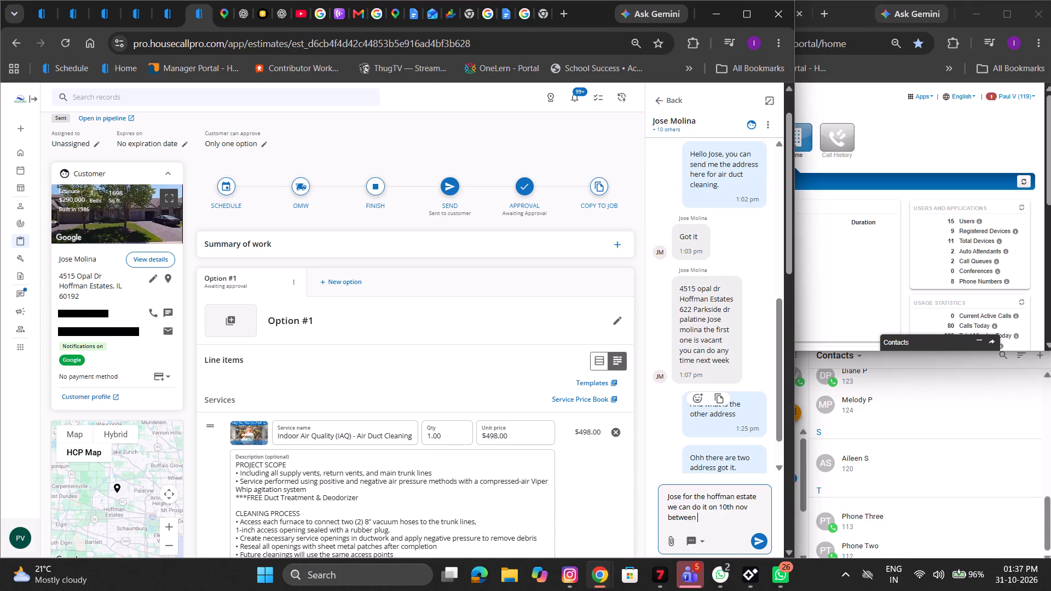
text(2-5 will tha)
key(space)
key(BackSpace)
text(t work for you ?)
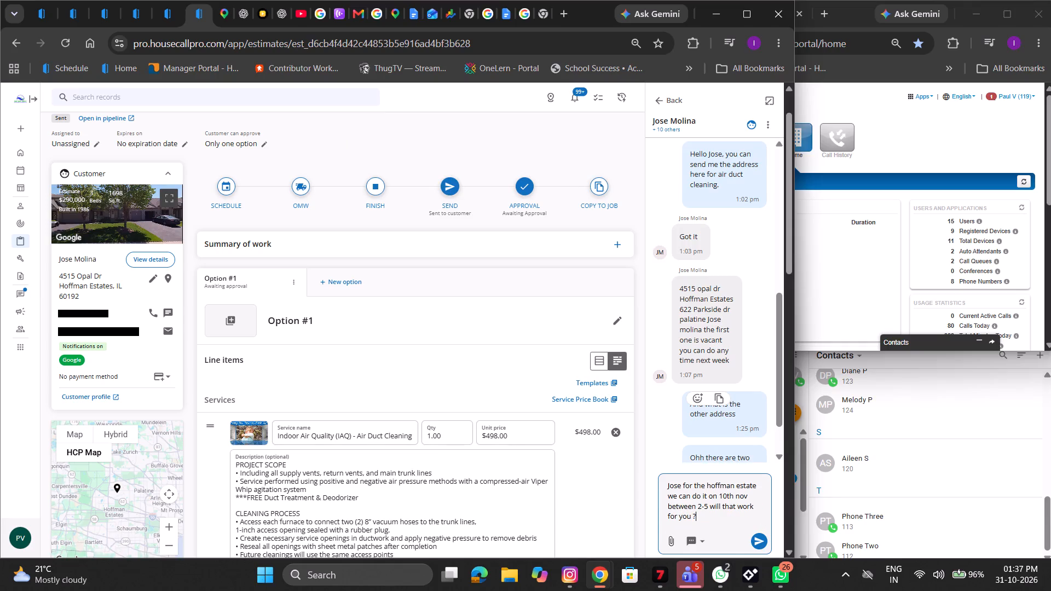
key(Return)
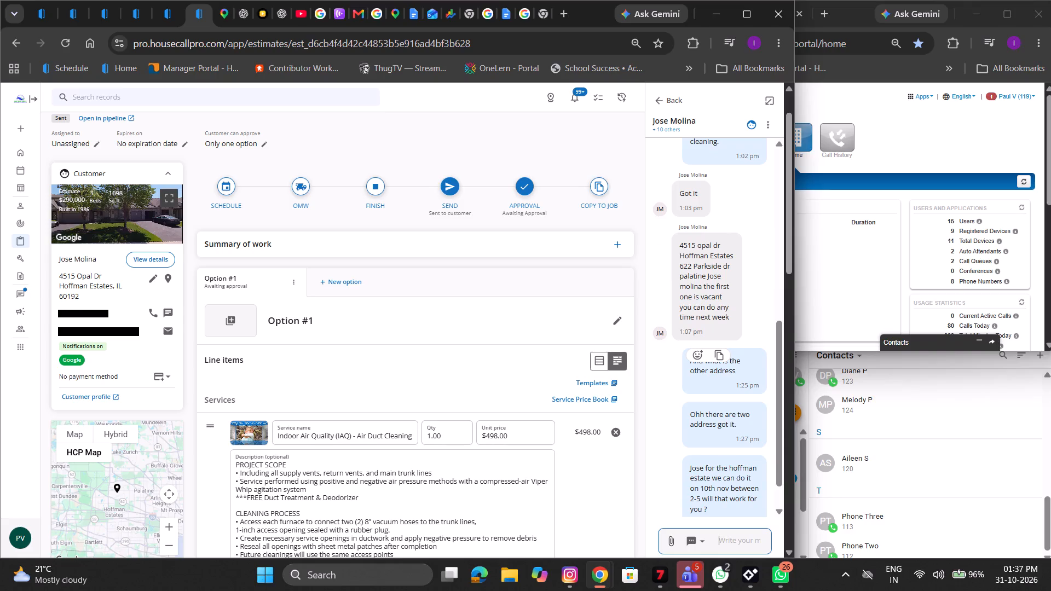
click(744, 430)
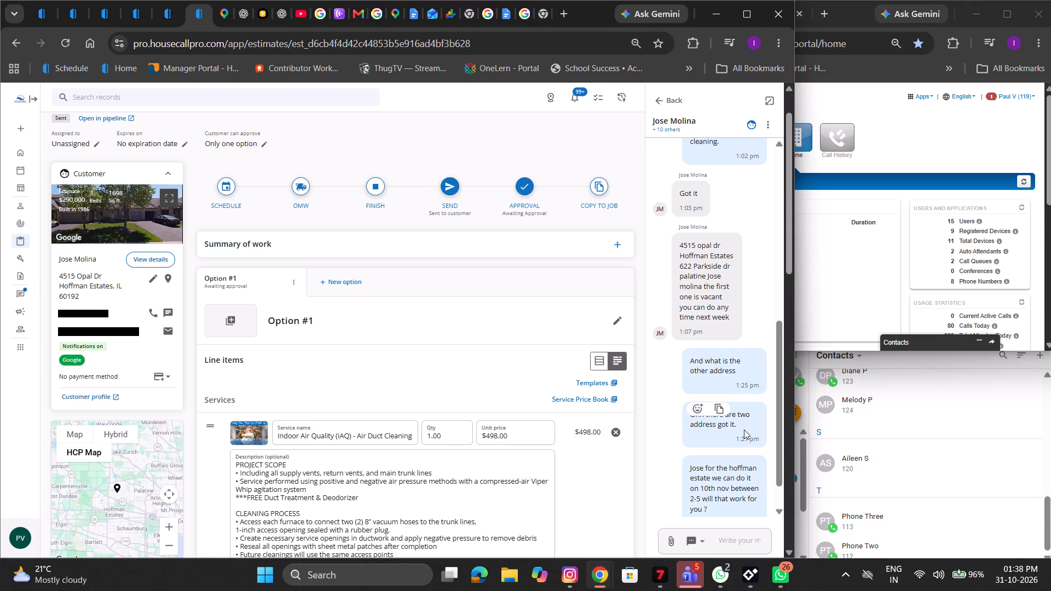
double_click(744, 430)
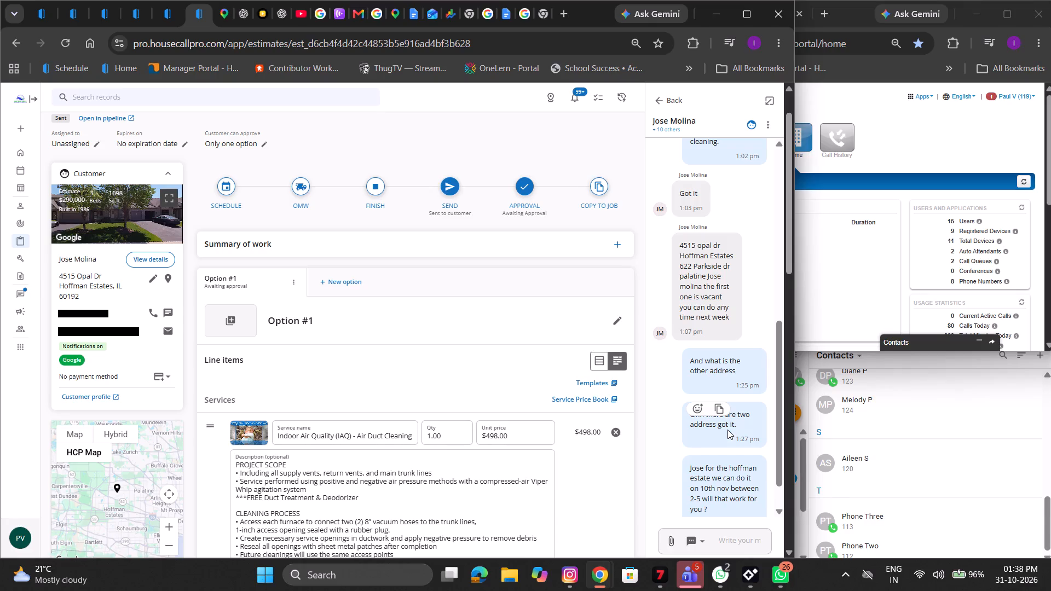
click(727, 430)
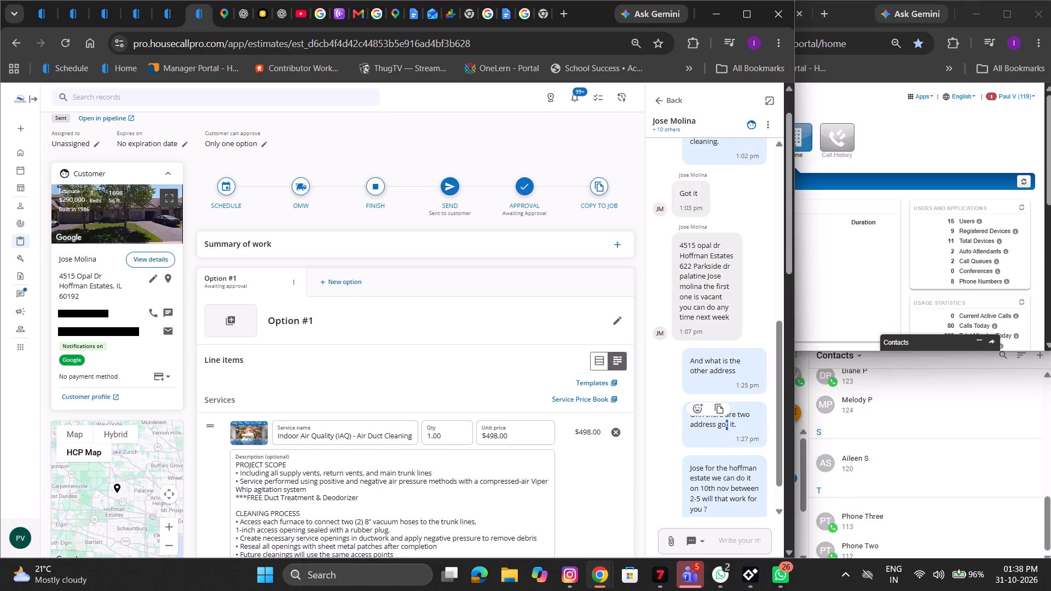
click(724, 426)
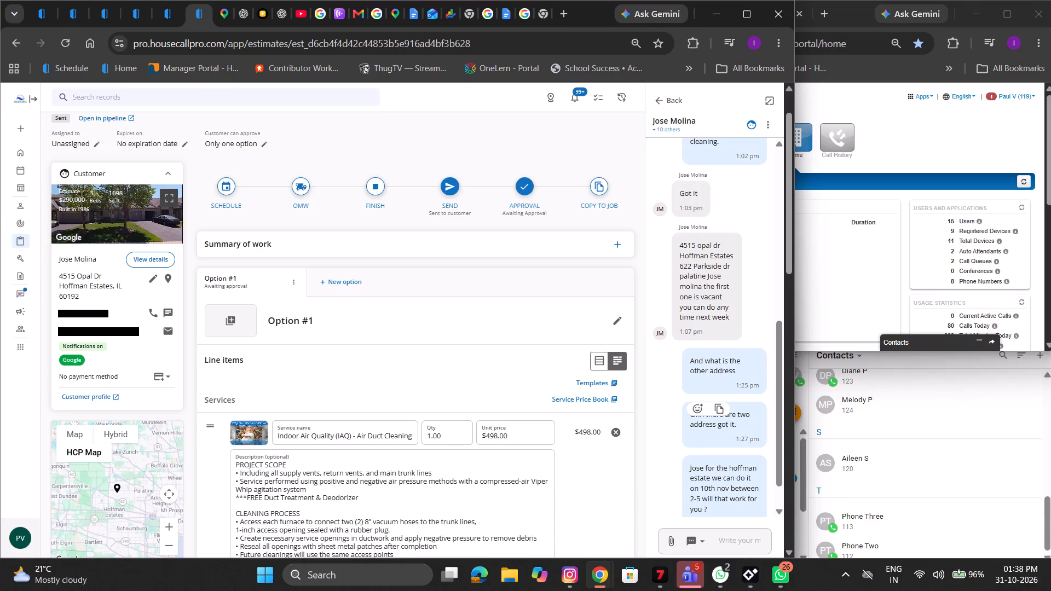
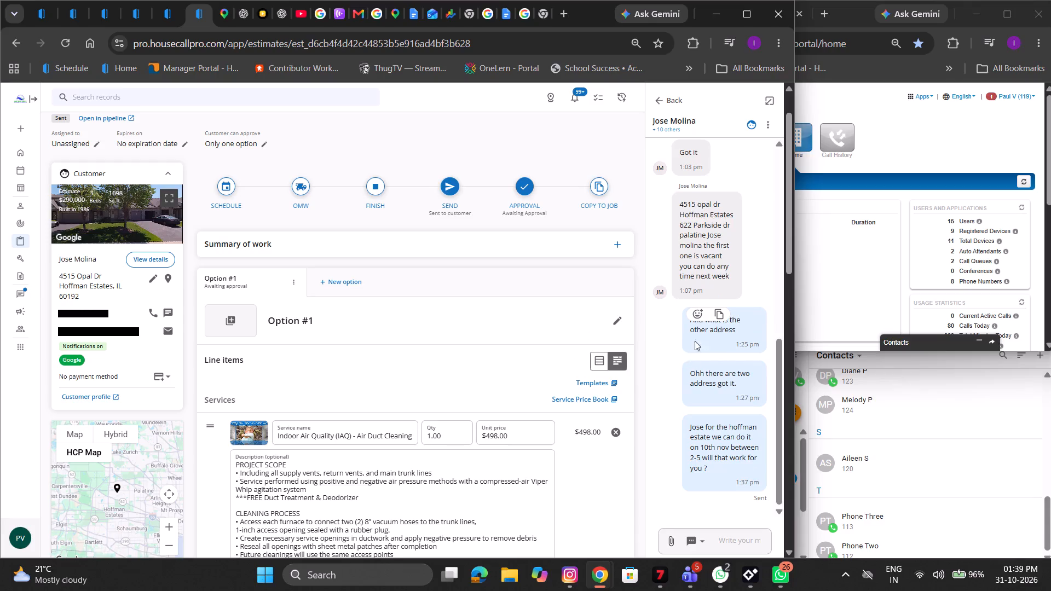
scroll(442, 364, down, 3)
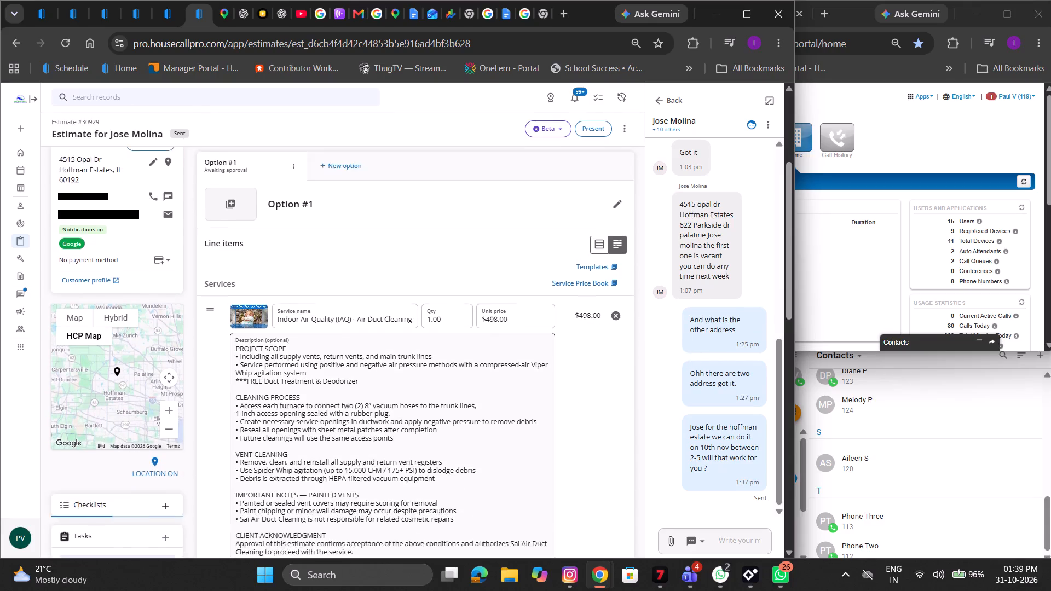
scroll(442, 364, down, 2)
scroll(263, 229, up, 6)
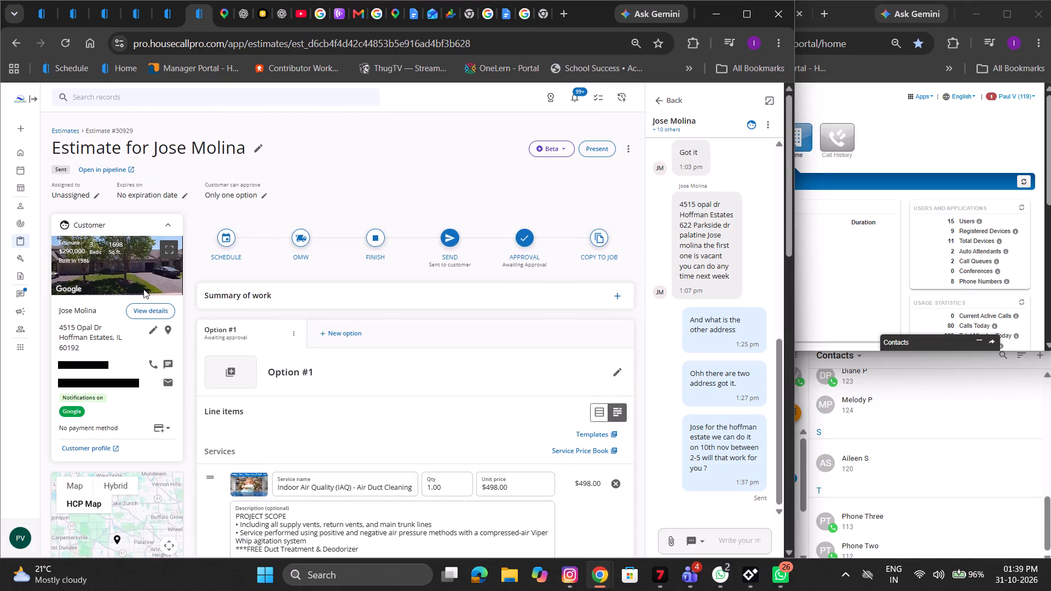
triple_click(95, 361)
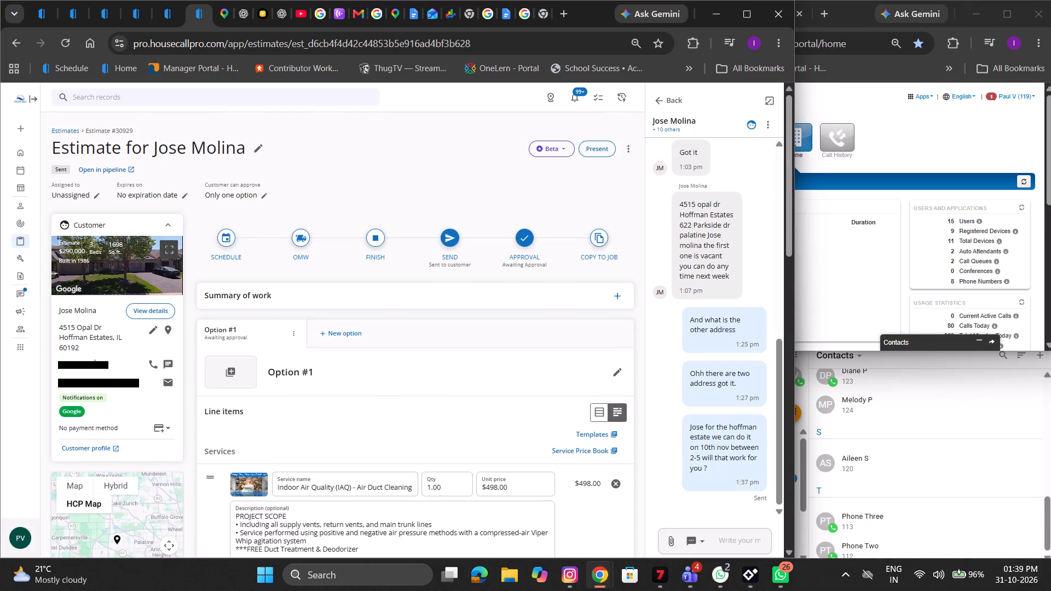
ctrl+click(95, 361)
key(ctrl+c)
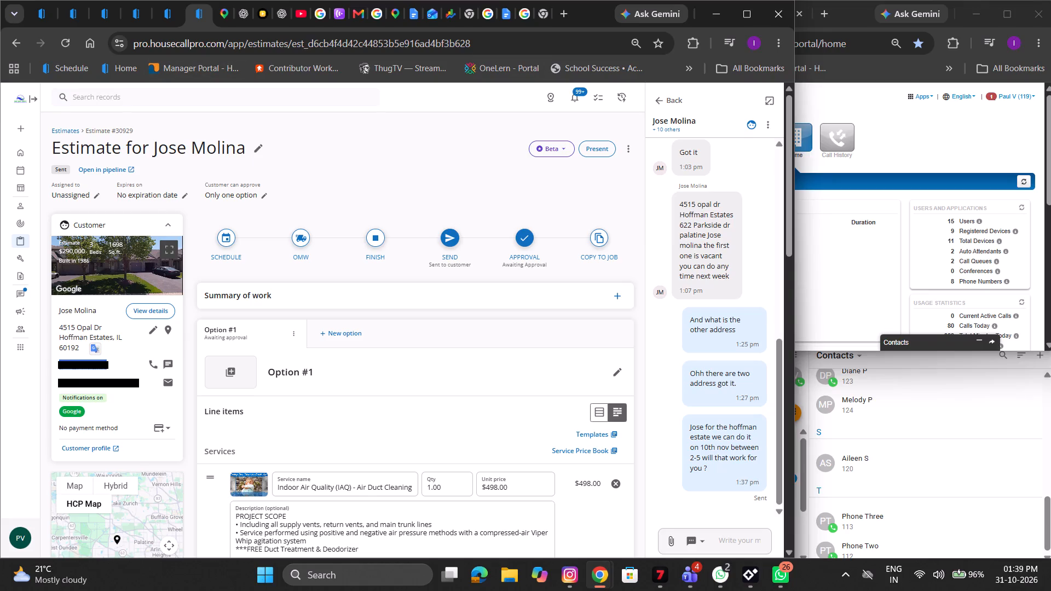
click(212, 100)
key(ctrl+v)
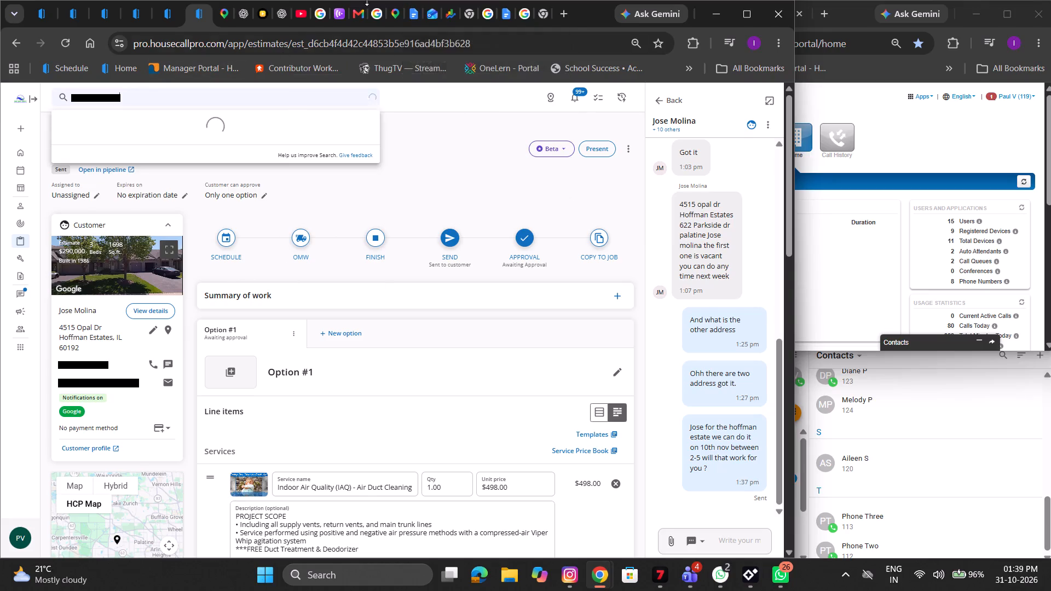
click(373, 97)
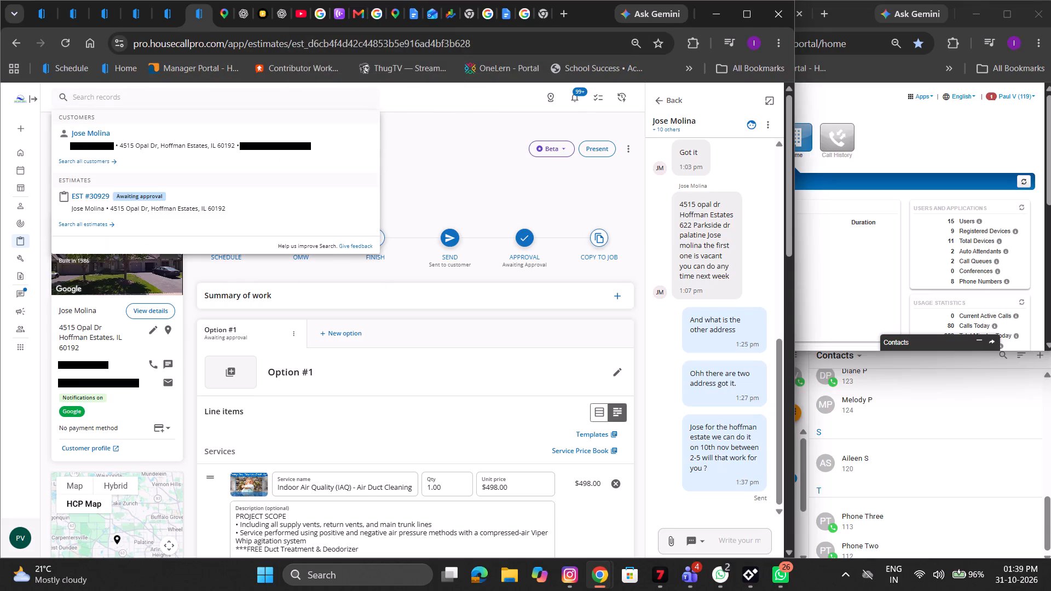
click(301, 150)
click(301, 150)
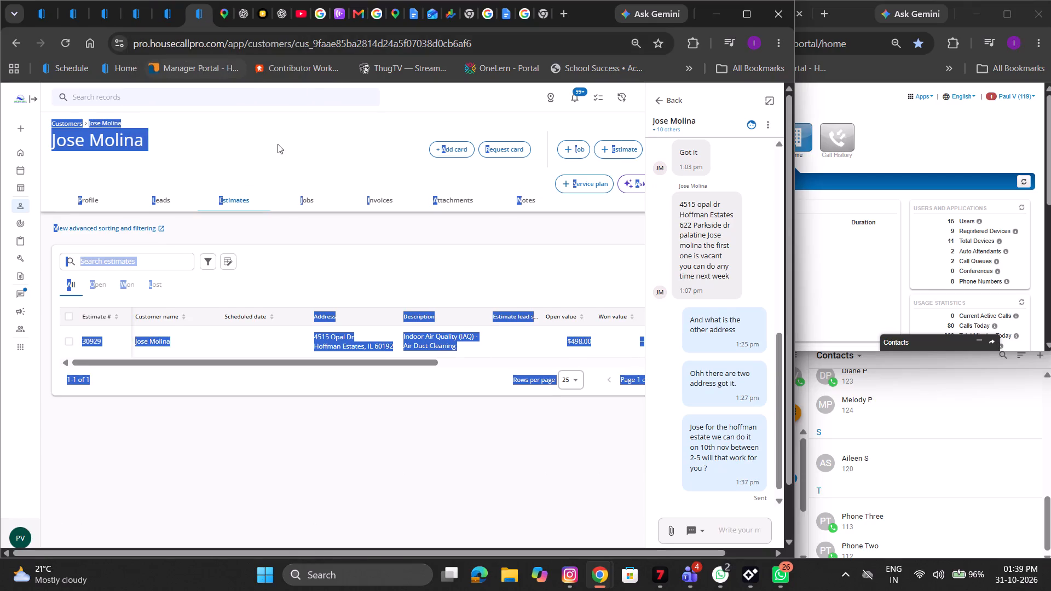
click(278, 144)
click(164, 14)
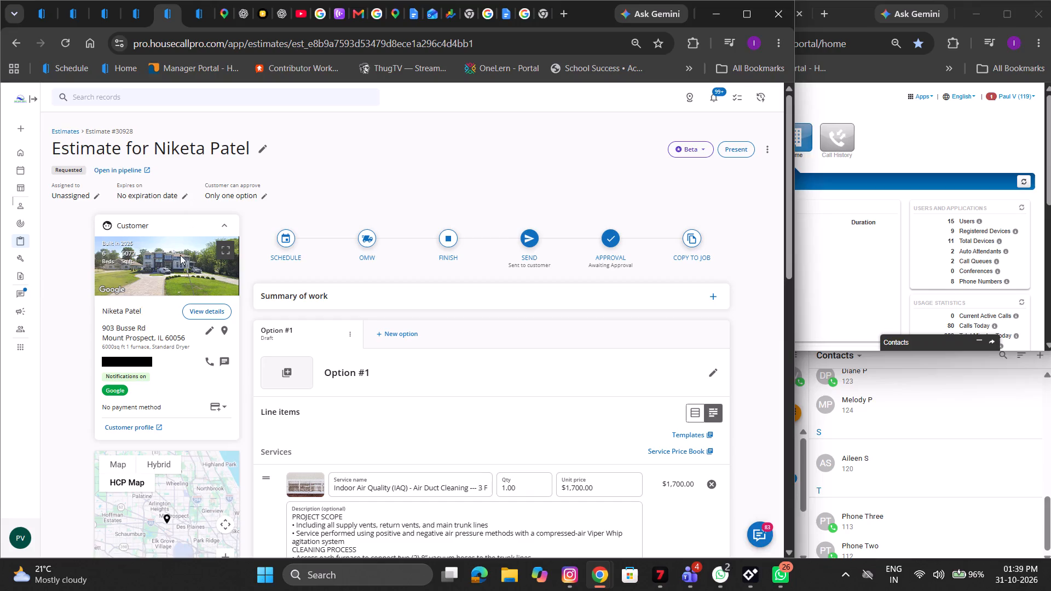
triple_click(126, 365)
key(ctrl+c)
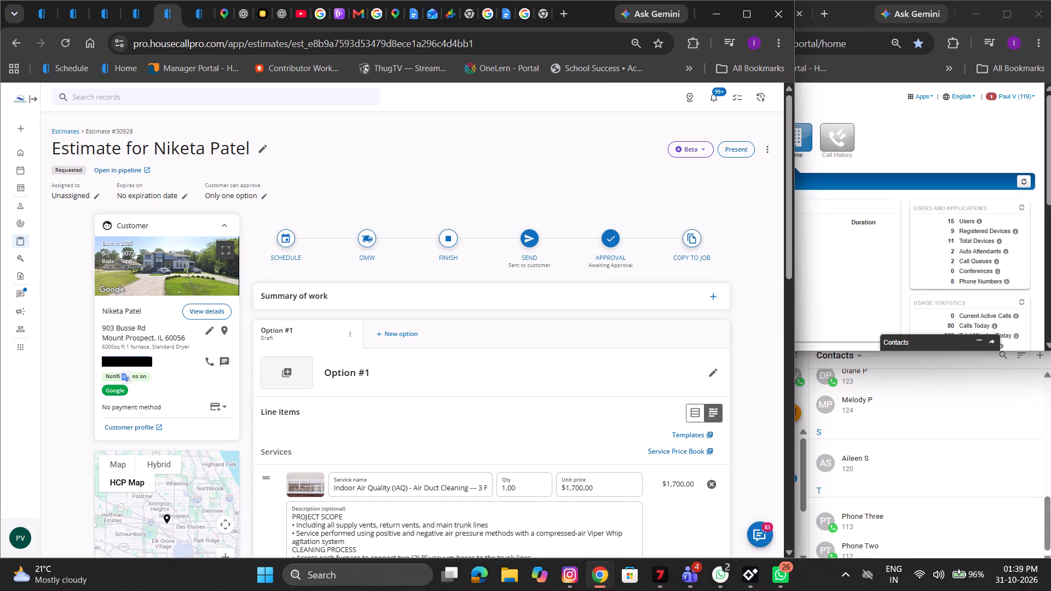
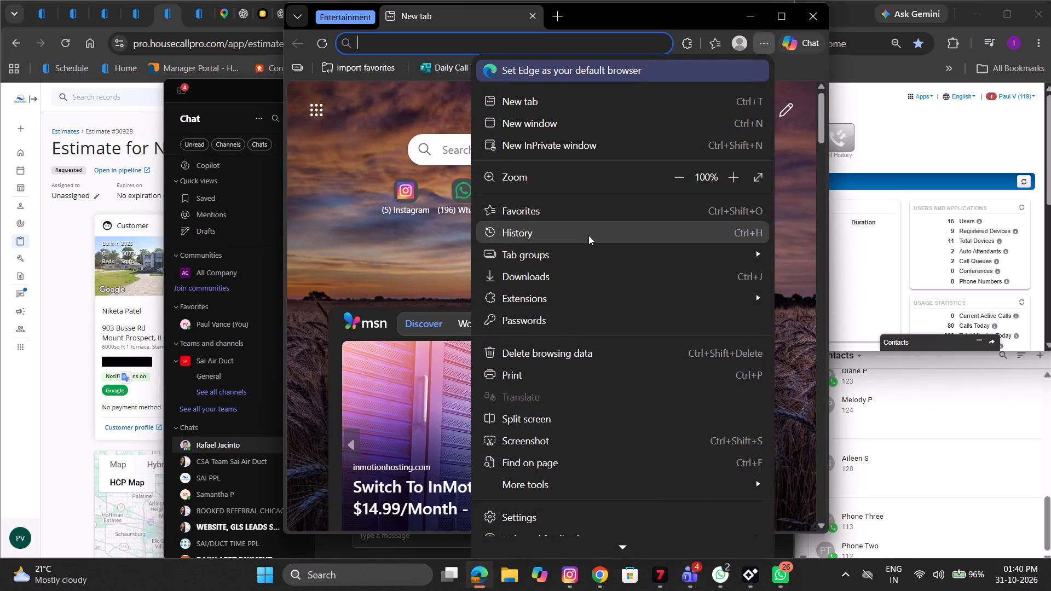
Open the browsing history in Microsoft Edge and look through the pages visited today.
click(588, 235)
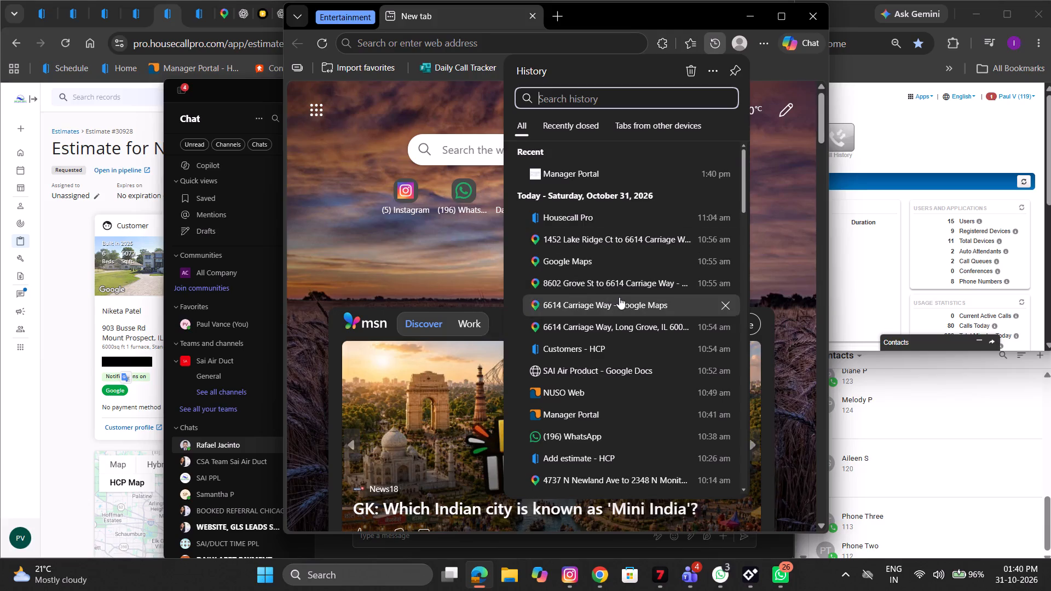
scroll(619, 297, down, 1)
scroll(619, 297, up, 1)
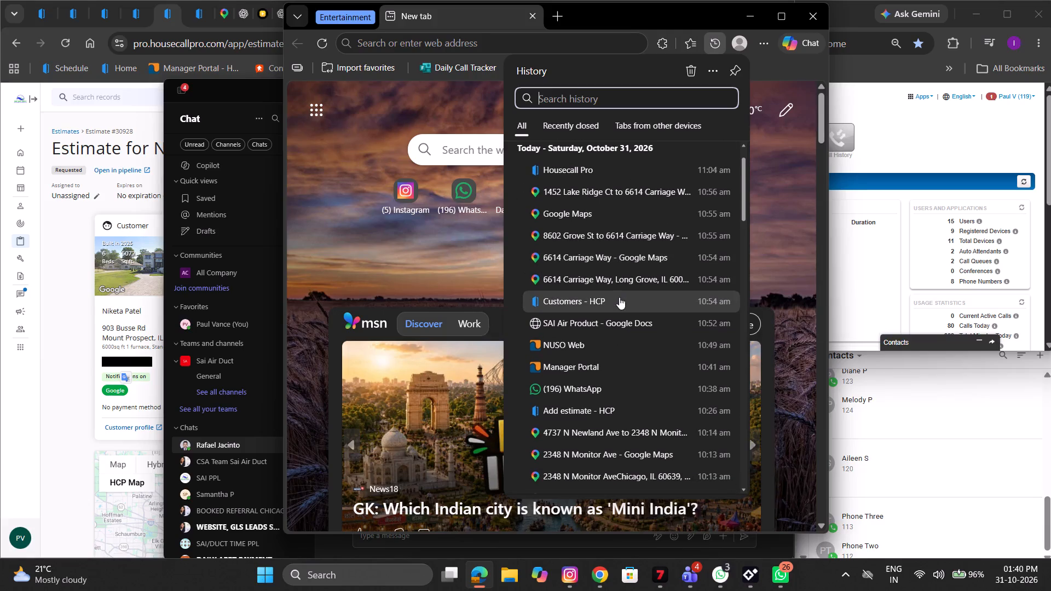
scroll(619, 297, up, 1)
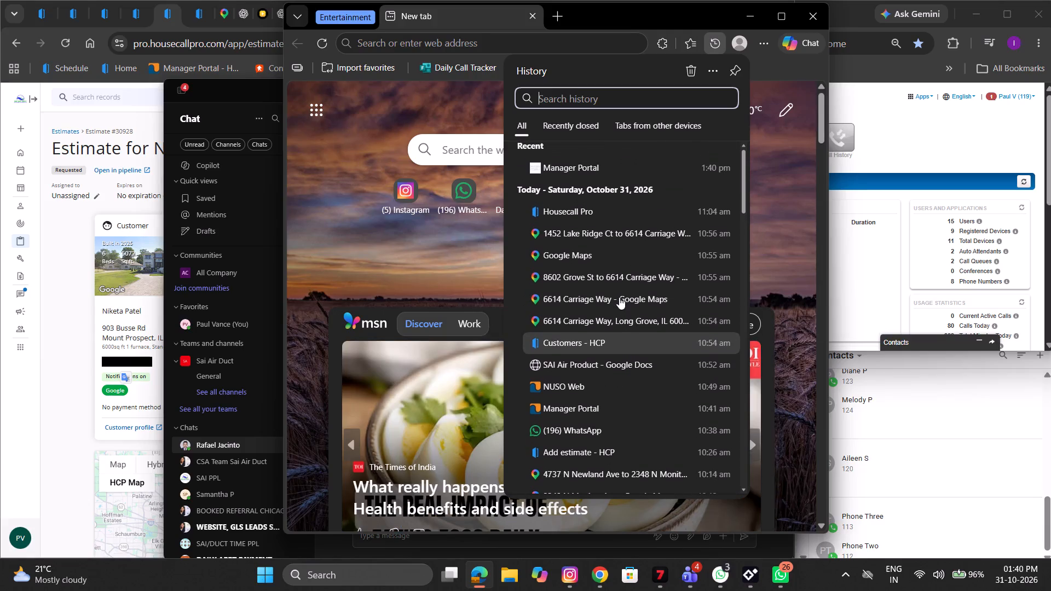
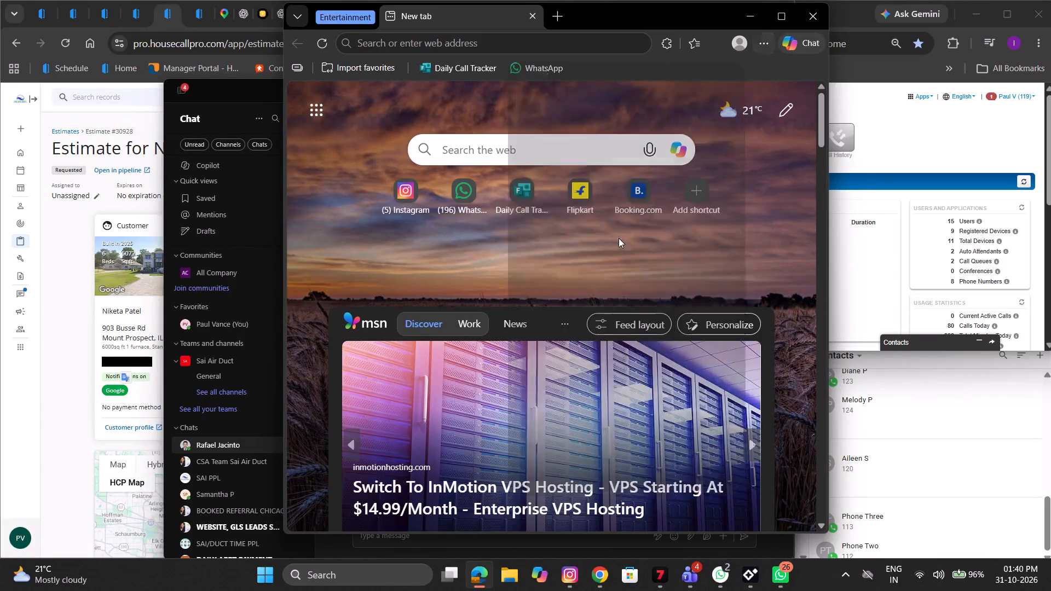
Find the SERVICE AREAS.xlsx workbook among today's visited pages in the browsing history and open it.
scroll(617, 252, down, 2)
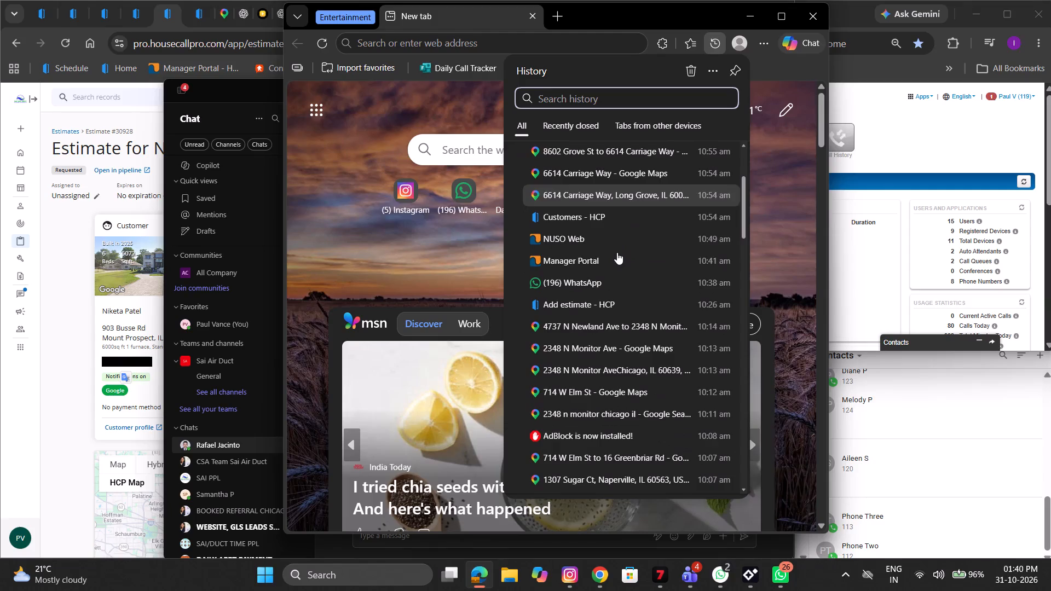
scroll(617, 252, down, 2)
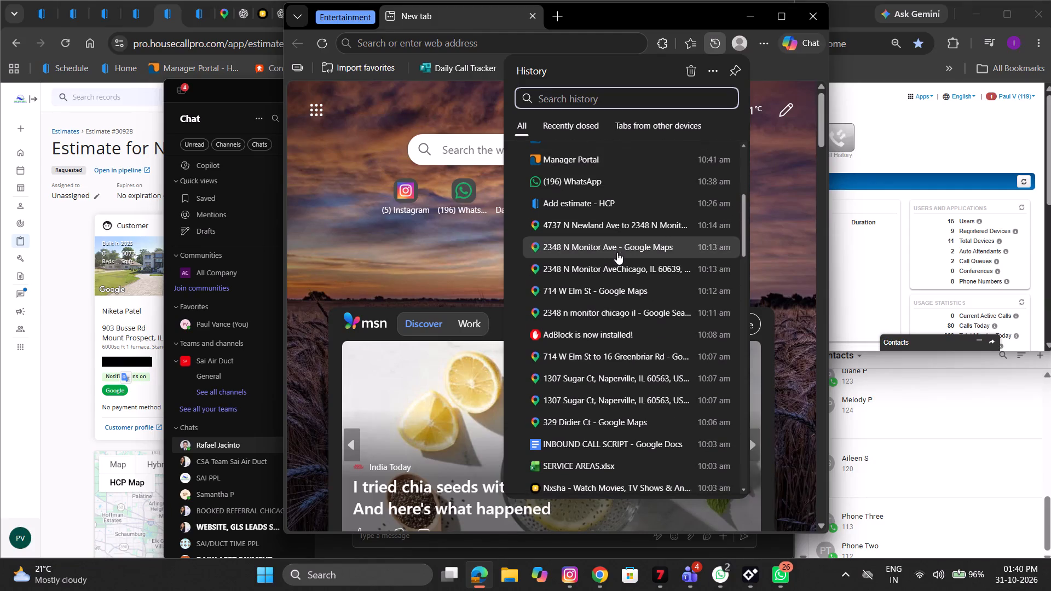
scroll(617, 252, down, 2)
click(575, 420)
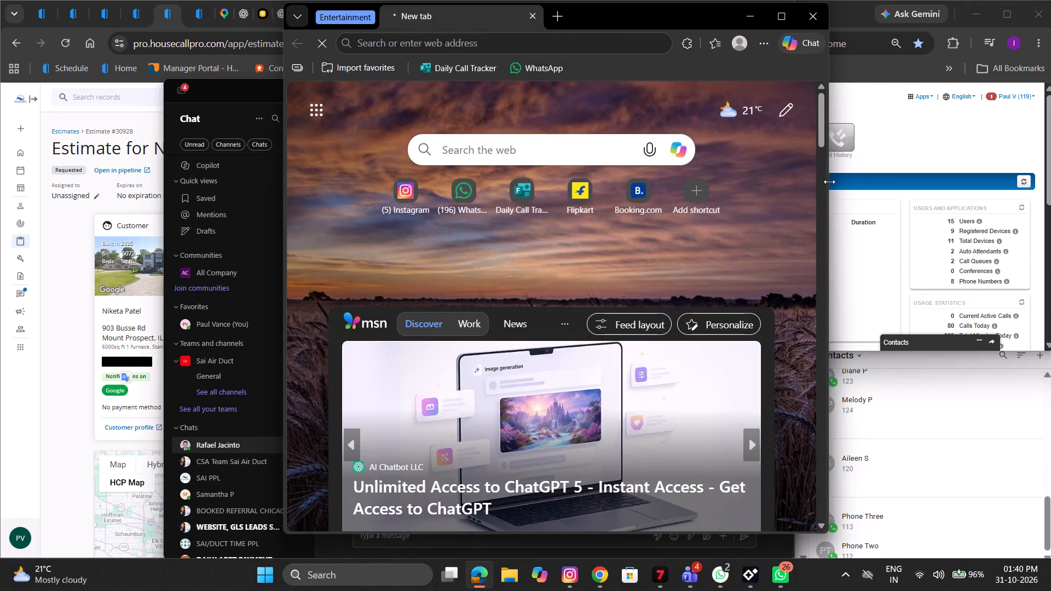
Widen the browser window to fit the workbook's columns through G and look over the 1-Nov truck schedules.
drag(829, 182, 977, 164)
drag(977, 164, 995, 161)
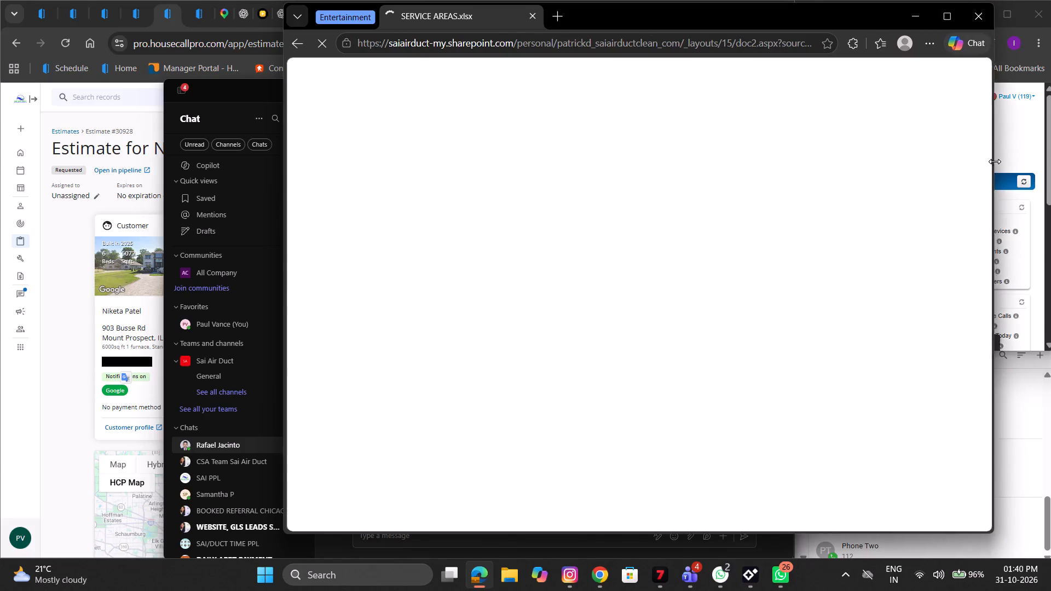
drag(995, 161, 1001, 161)
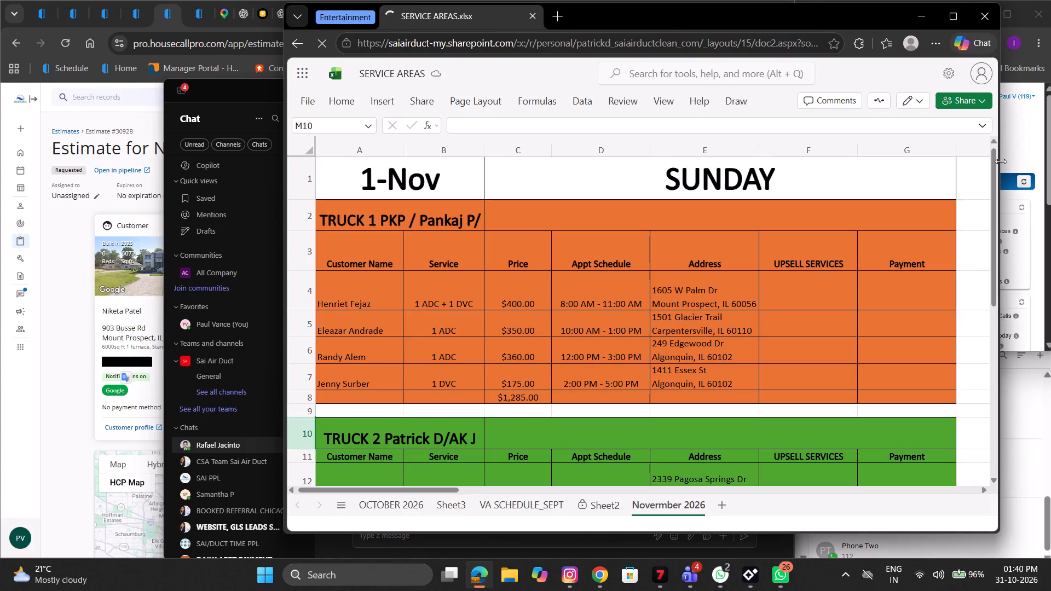
scroll(608, 313, down, 1)
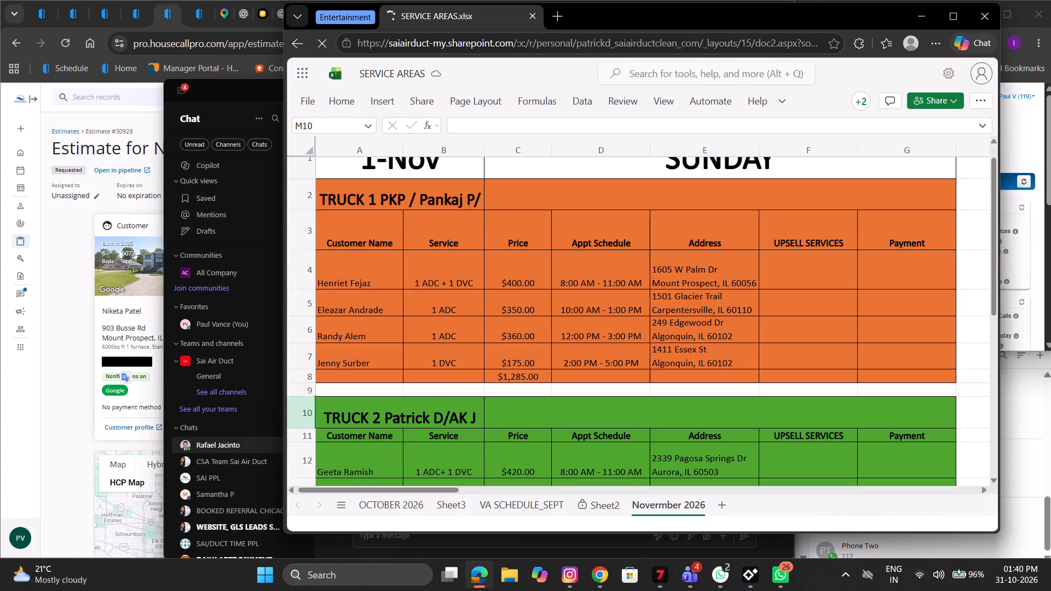
scroll(608, 313, down, 1)
Open the Windows notifications and calendar.
click(1014, 590)
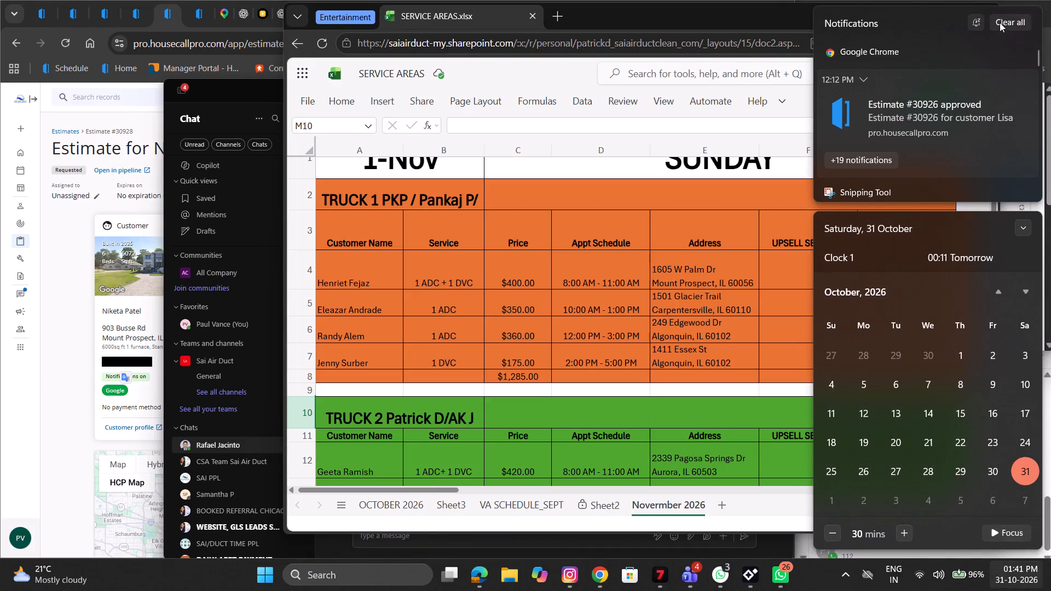
Clear all notifications in the Windows notification centre and return to the SERVICE AREAS workbook.
click(1002, 26)
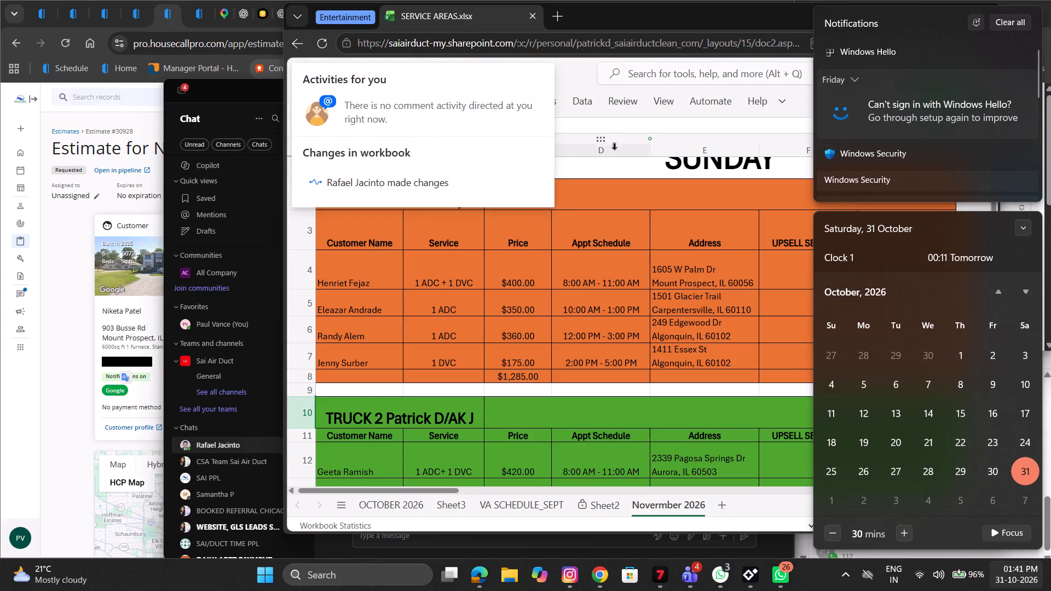
click(583, 79)
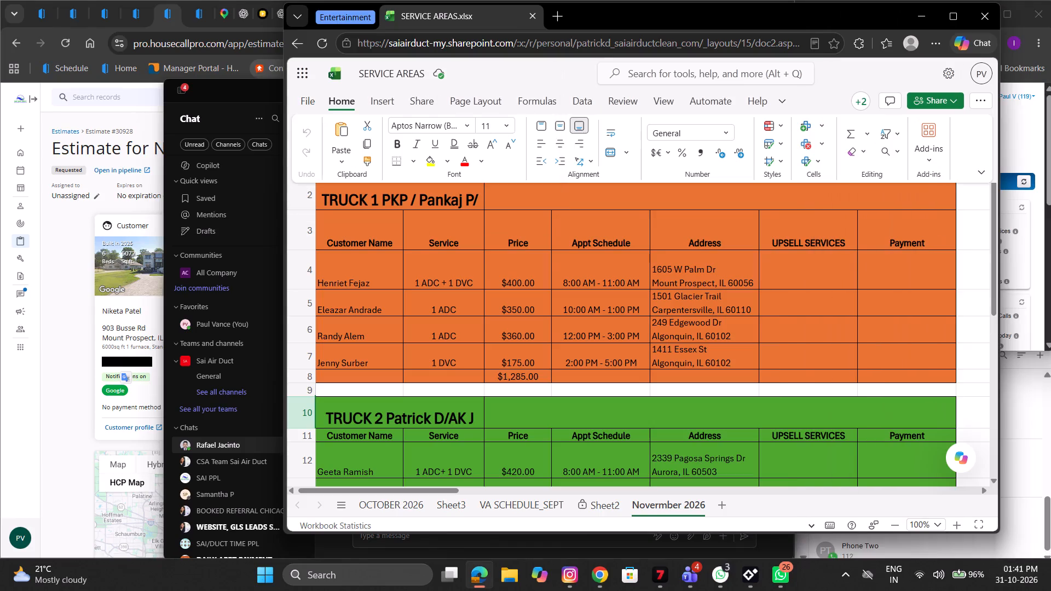
Look through the three trucks' 1-Nov appointments on the Novermber 2026 sheet.
scroll(663, 355, down, 4)
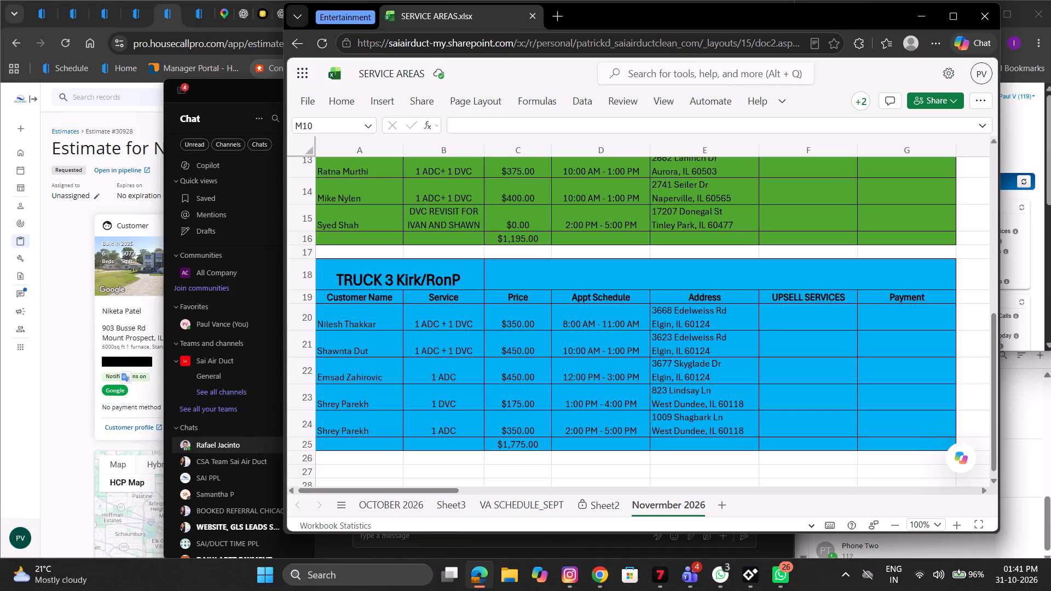
scroll(663, 355, down, 2)
scroll(663, 355, up, 1)
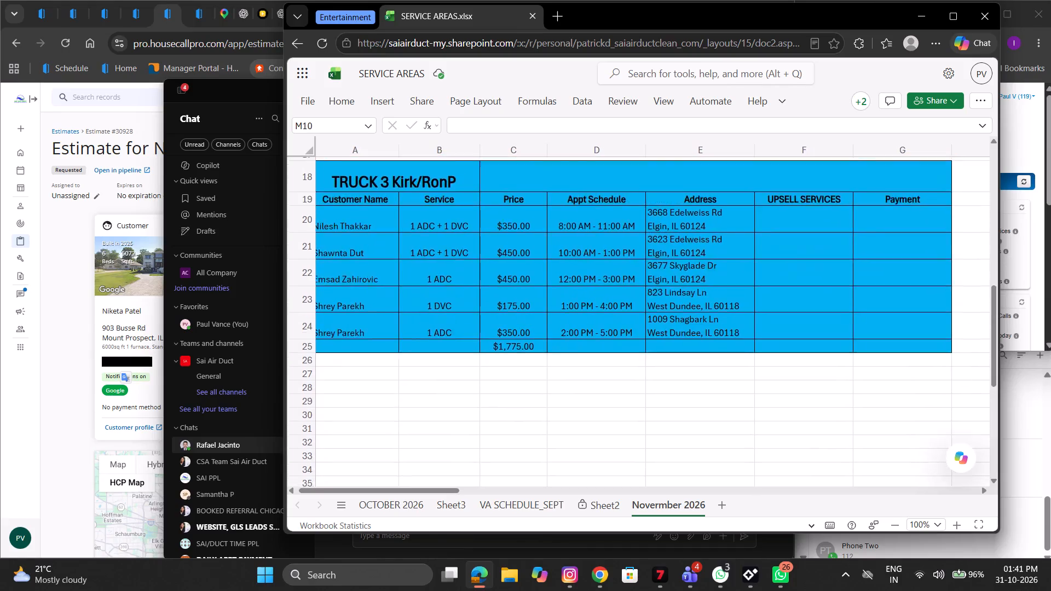
scroll(663, 355, up, 4)
scroll(663, 355, right, 3)
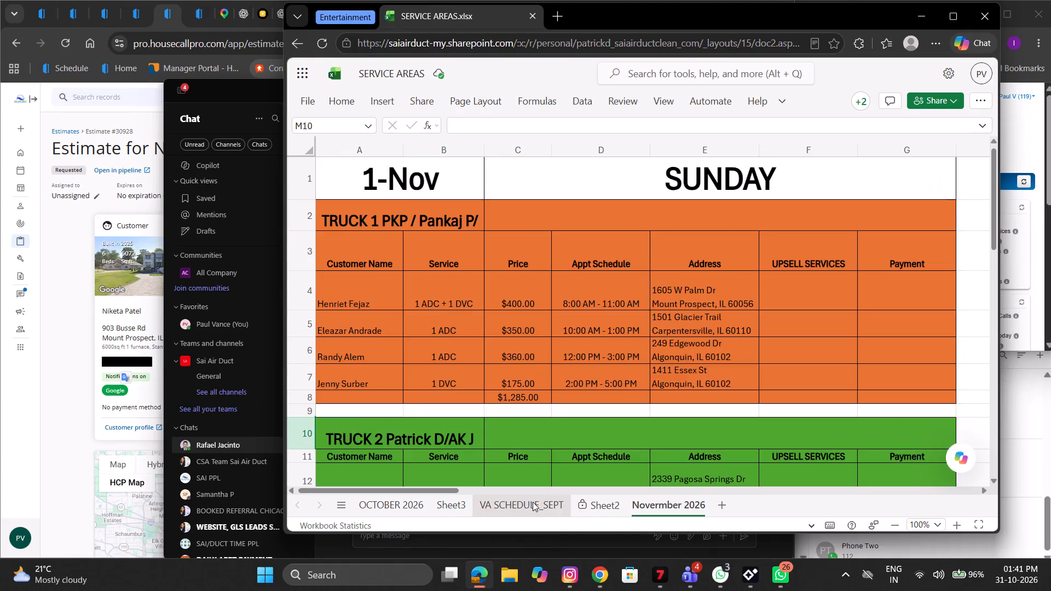
Open the VA SCHEDULE_SEPT sheet and examine the weekly staff shifts and days off from 10/5/2026 through 11/22/2026.
click(533, 502)
scroll(637, 309, down, 2)
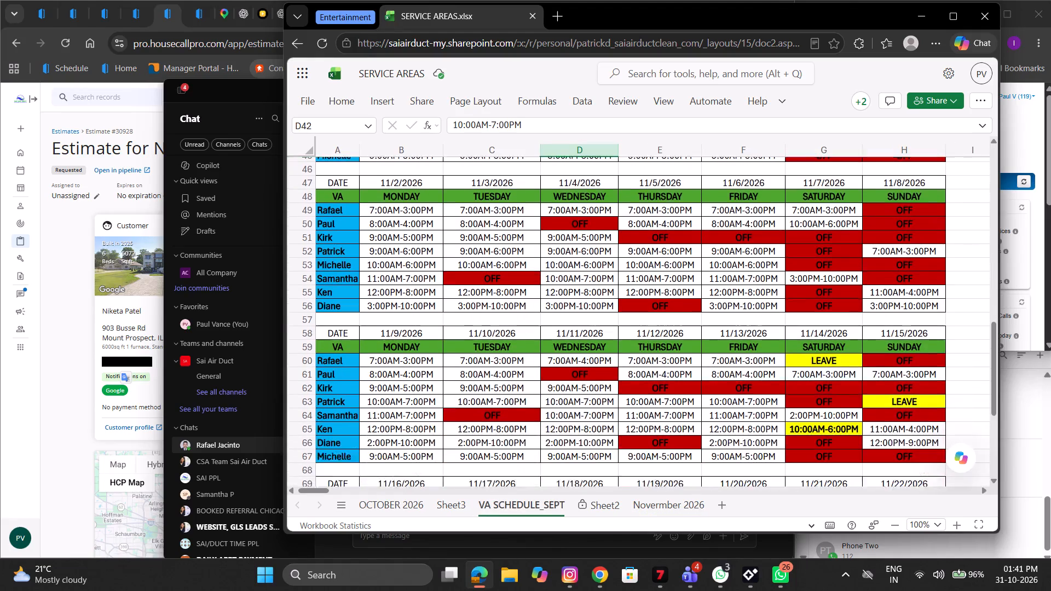
scroll(637, 309, down, 3)
scroll(637, 309, up, 1)
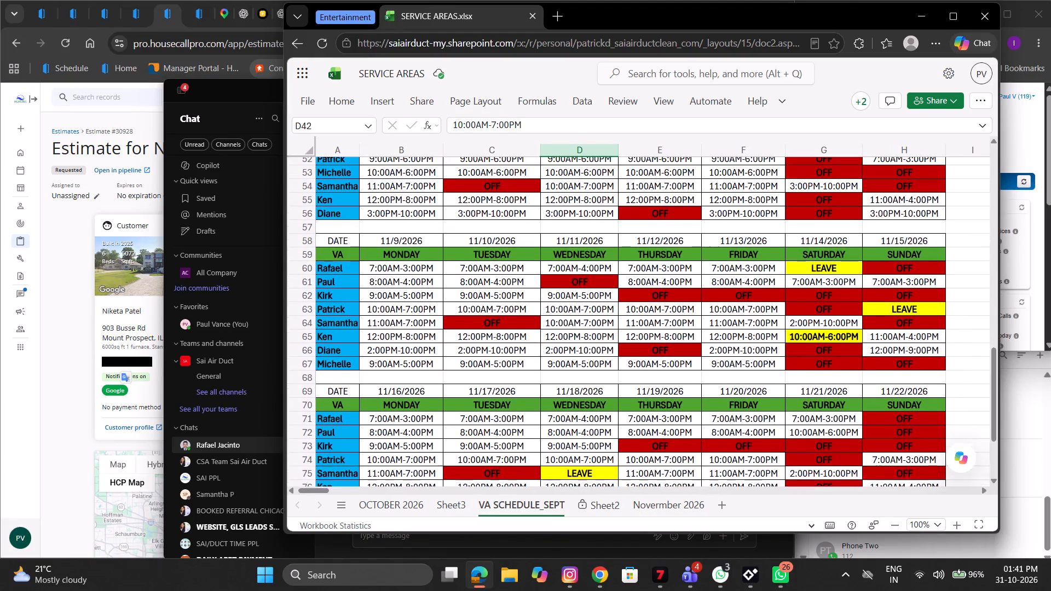
scroll(637, 309, up, 3)
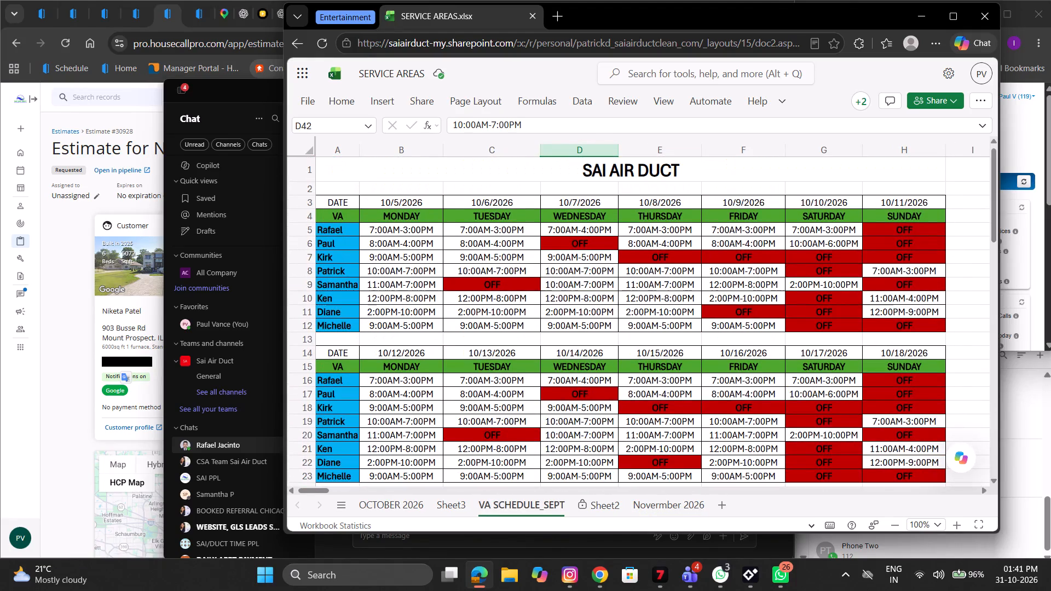
scroll(637, 309, up, 1)
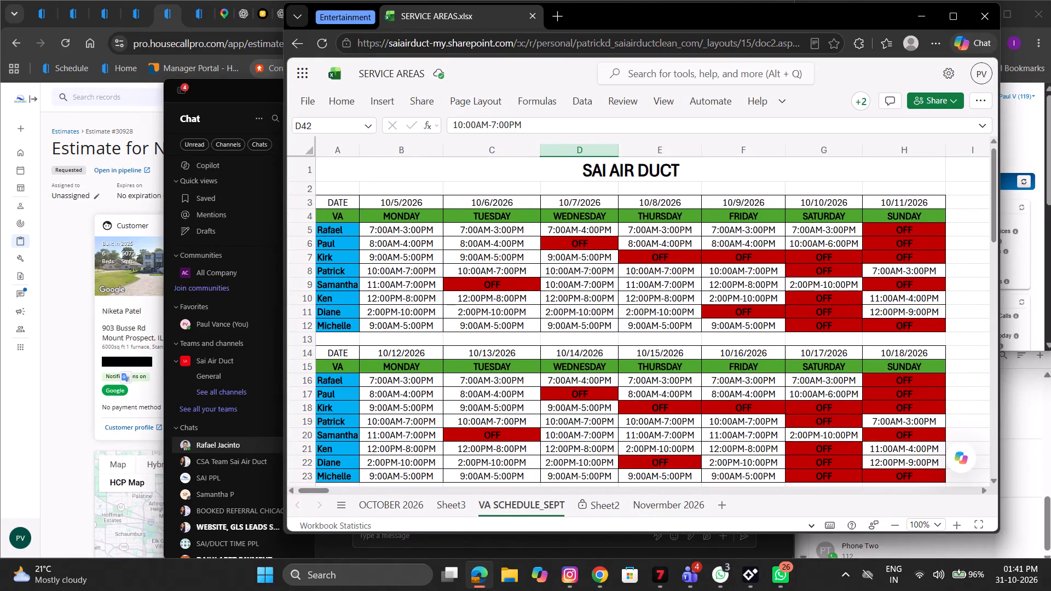
scroll(776, 350, up, 1)
scroll(662, 299, down, 1)
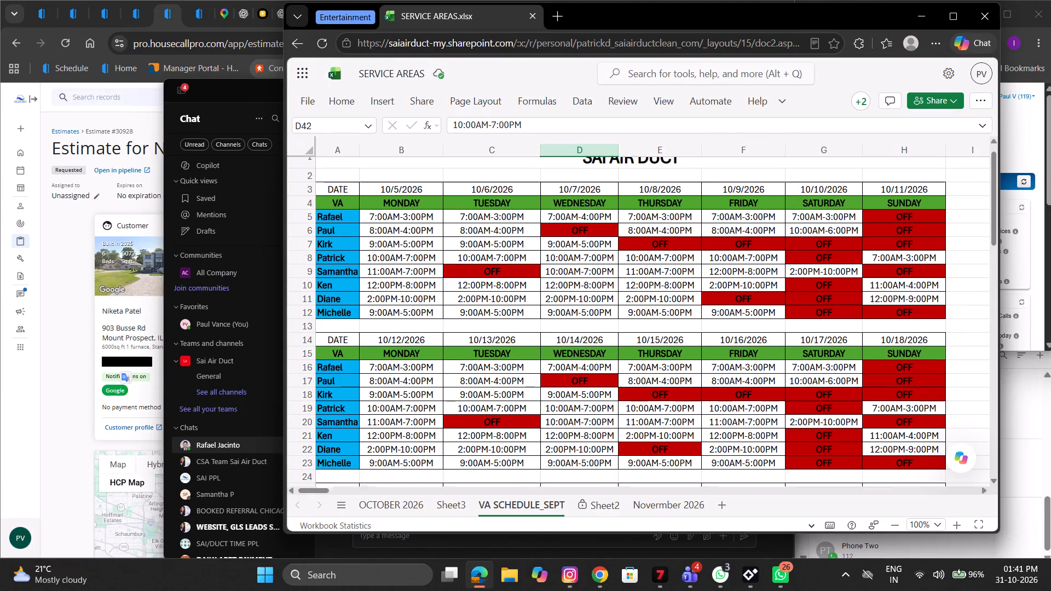
scroll(662, 299, down, 1)
scroll(662, 299, up, 3)
scroll(662, 299, down, 1)
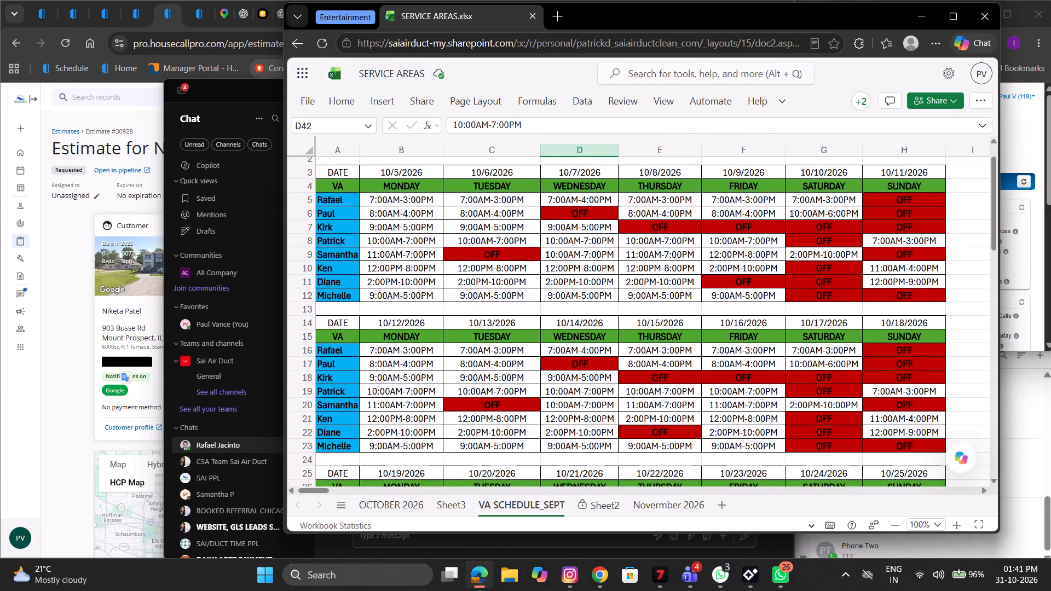
scroll(662, 299, down, 3)
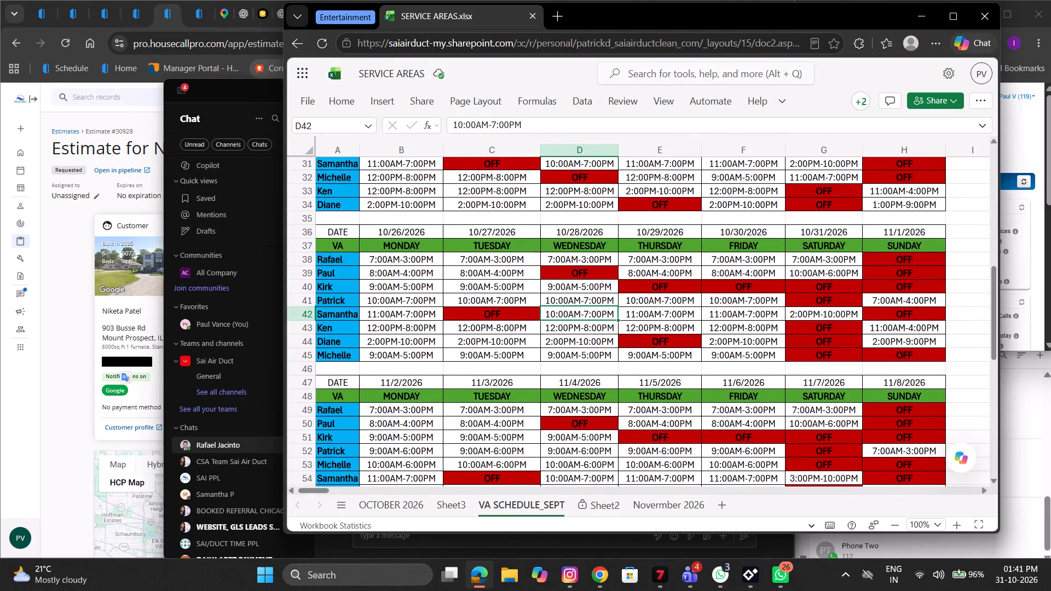
scroll(662, 299, down, 4)
scroll(662, 299, up, 1)
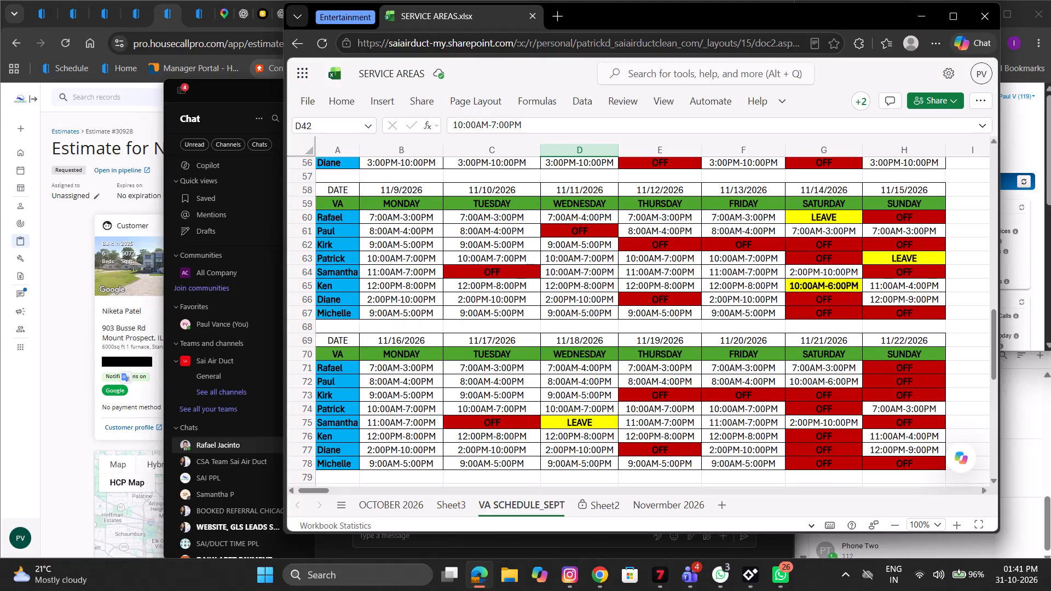
scroll(662, 299, down, 1)
scroll(662, 299, right, 1)
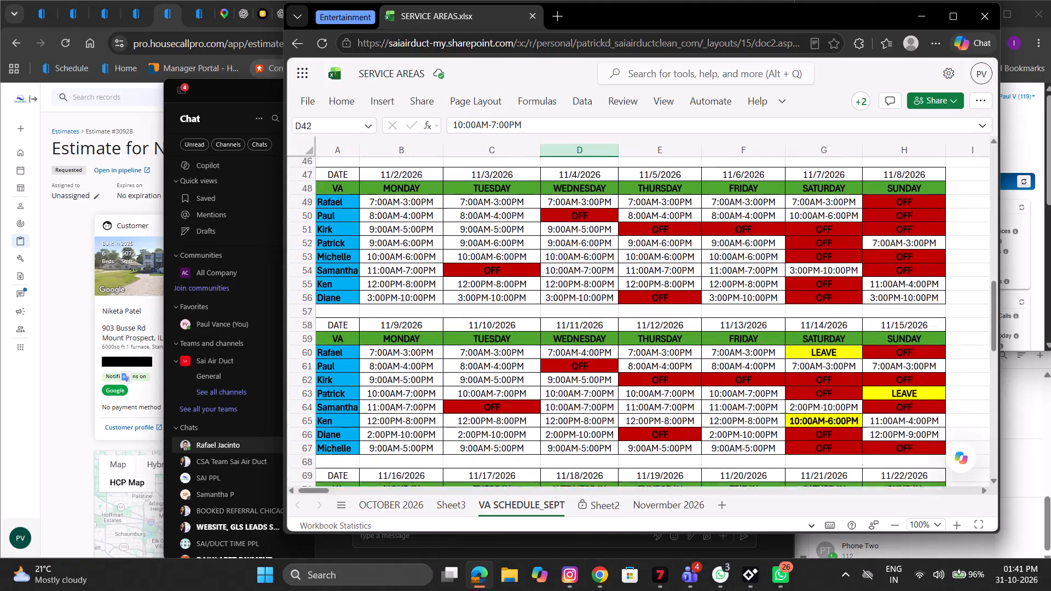
scroll(662, 299, right, 1)
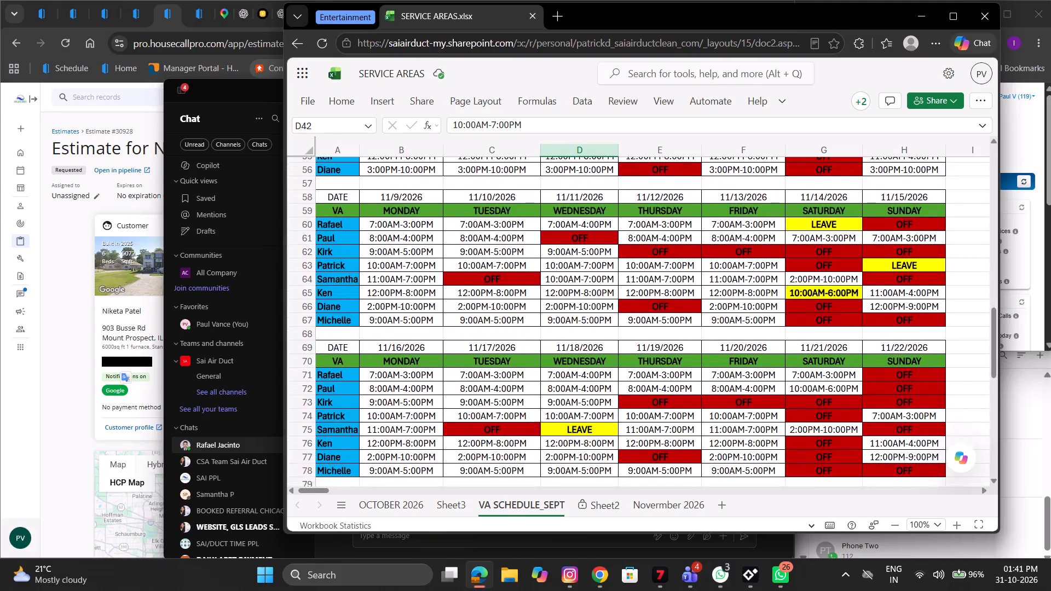
scroll(662, 299, up, 1)
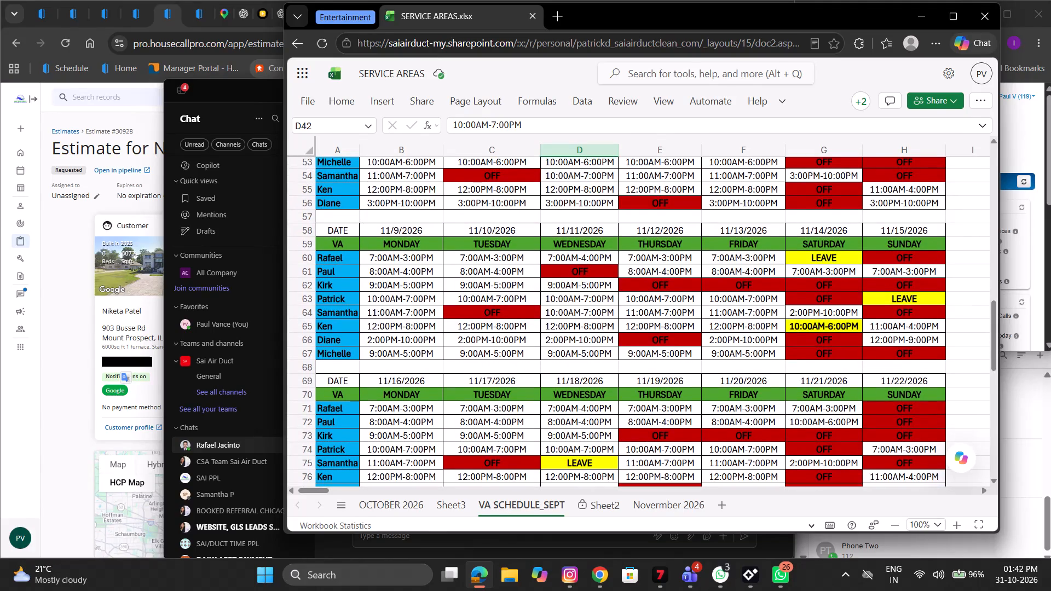
scroll(662, 299, down, 1)
scroll(662, 299, up, 1)
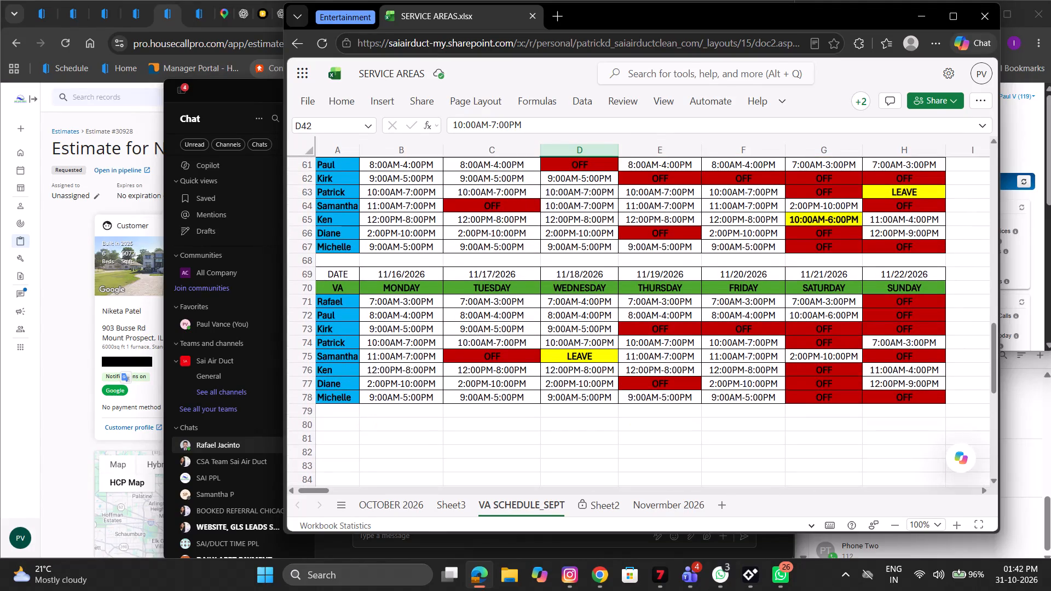
scroll(662, 299, up, 2)
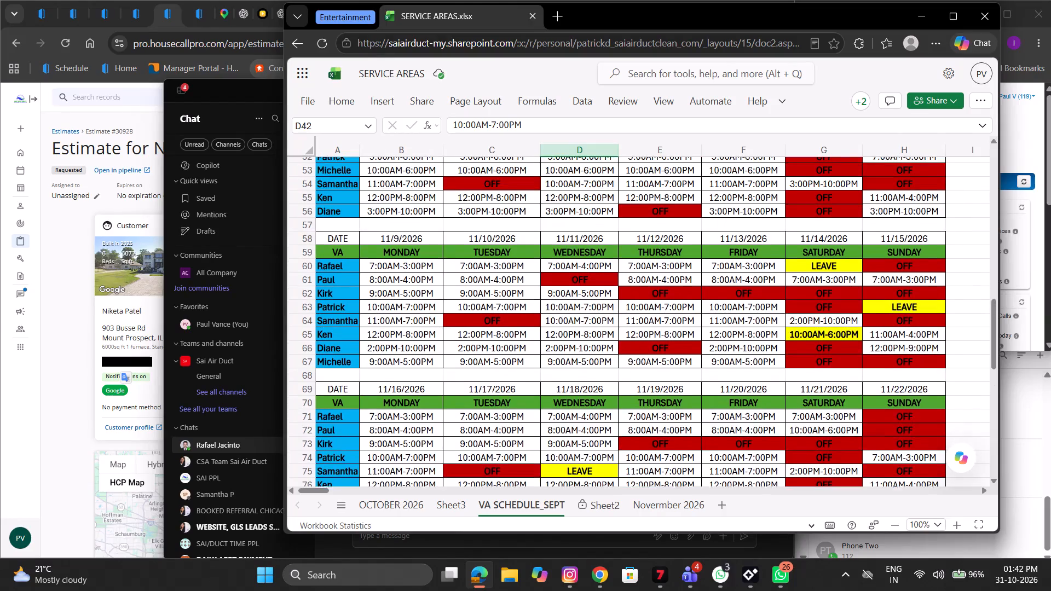
scroll(662, 299, up, 2)
scroll(662, 299, right, 2)
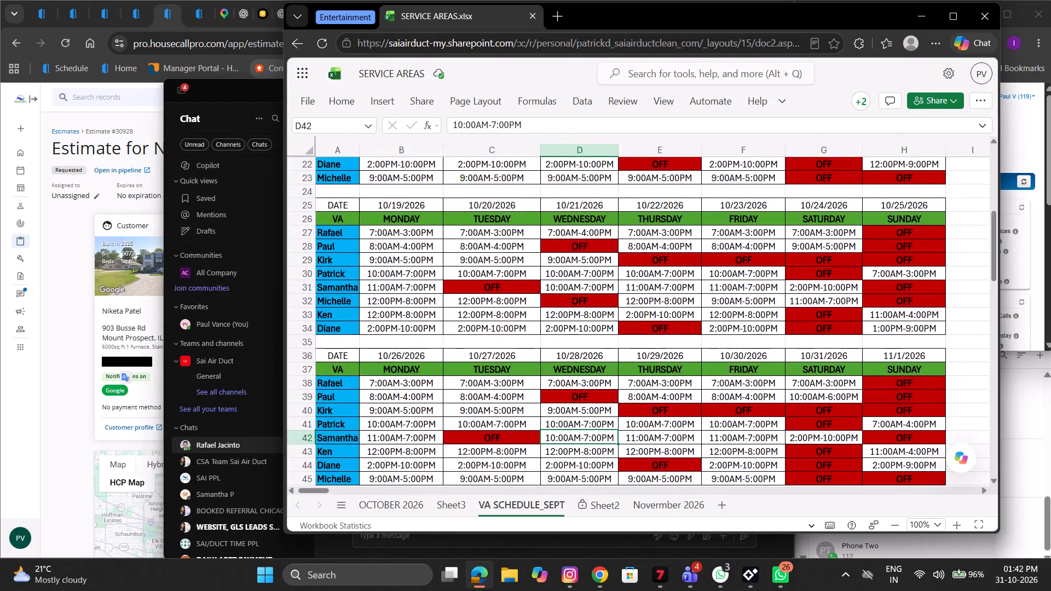
scroll(662, 299, right, 1)
scroll(662, 299, up, 3)
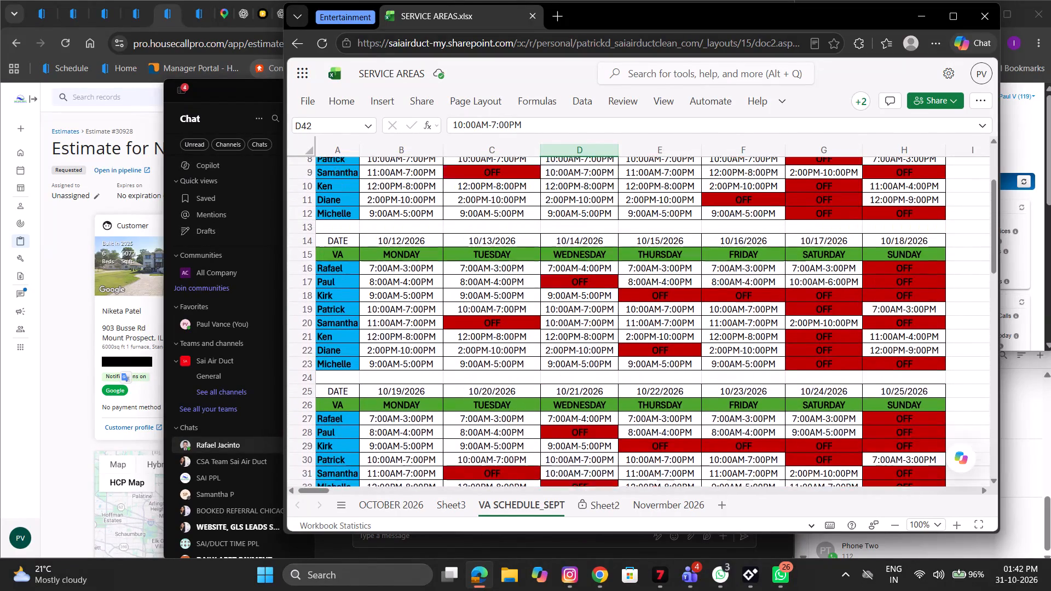
scroll(667, 306, up, 1)
scroll(667, 306, right, 1)
scroll(667, 306, down, 2)
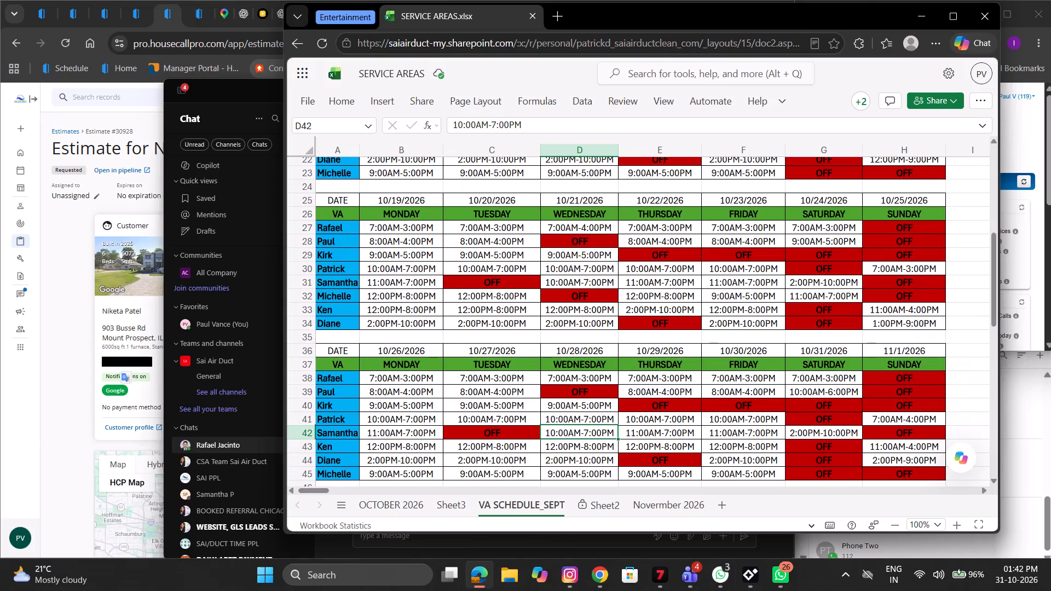
scroll(667, 306, down, 1)
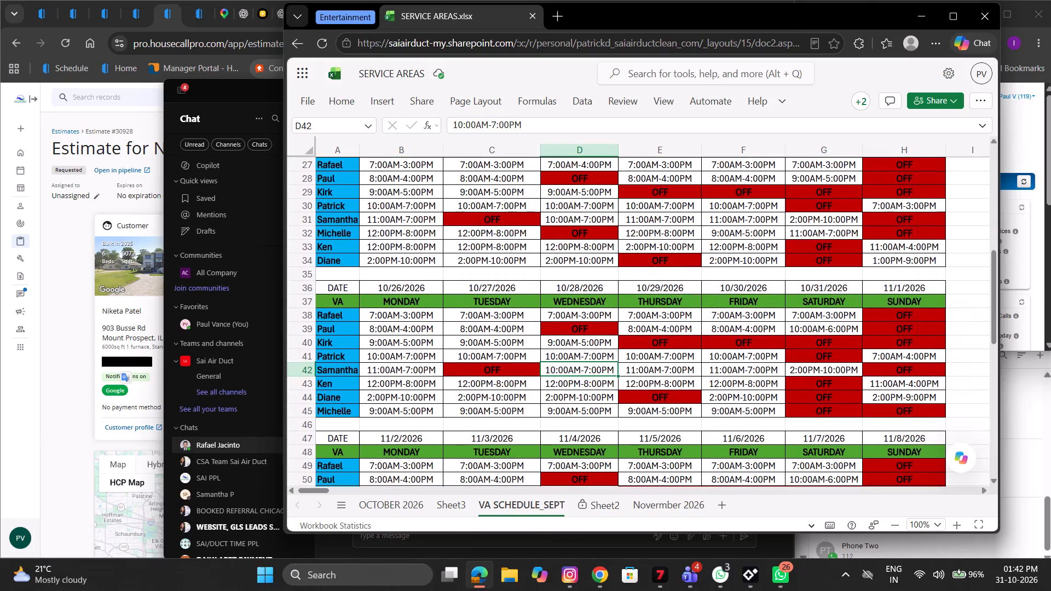
scroll(667, 306, down, 1)
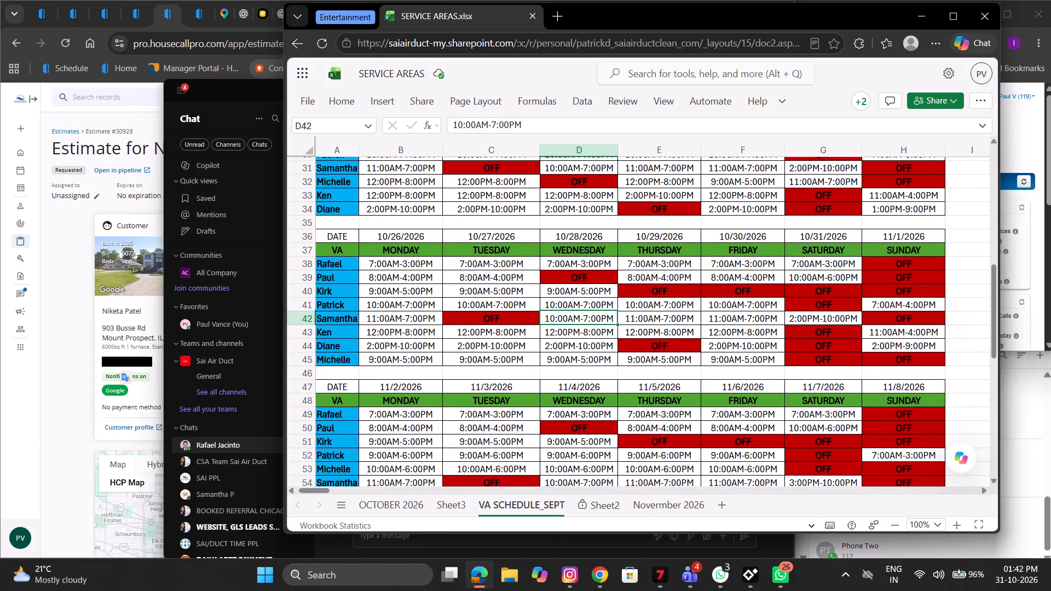
scroll(667, 306, down, 3)
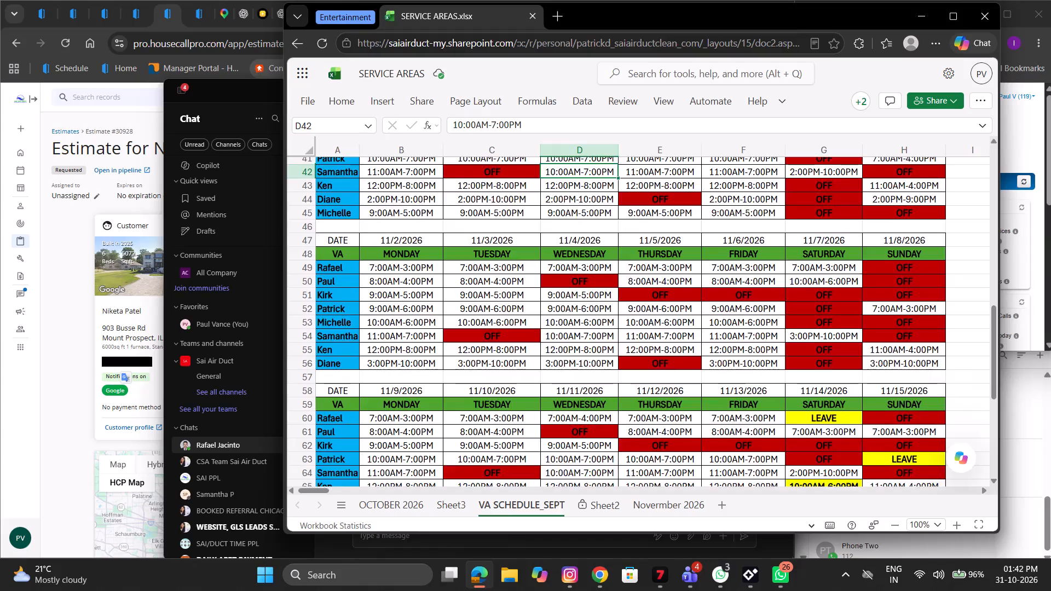
scroll(667, 306, down, 3)
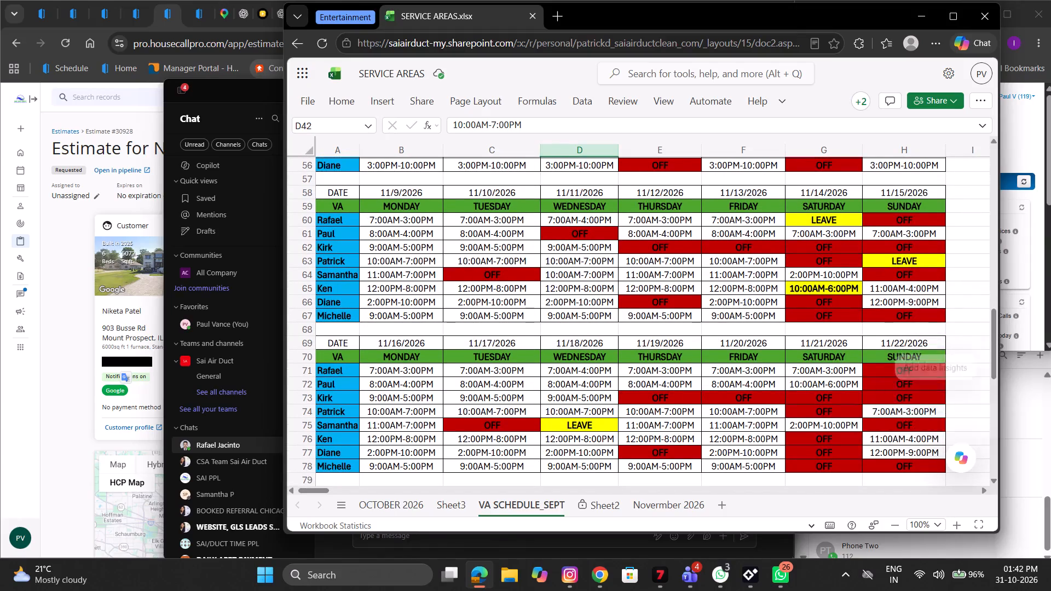
scroll(814, 297, up, 3)
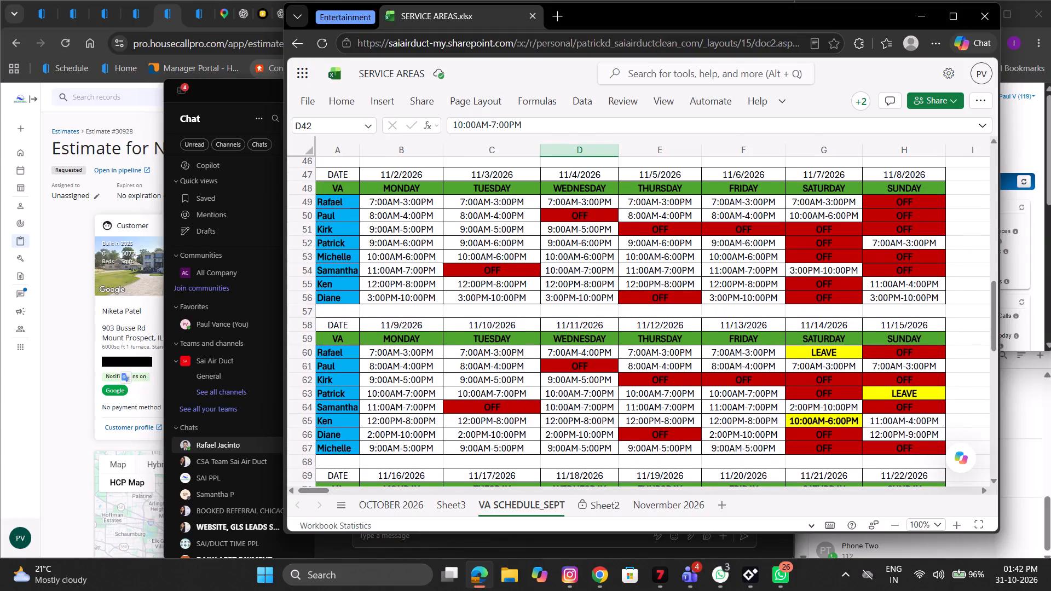
scroll(814, 297, right, 1)
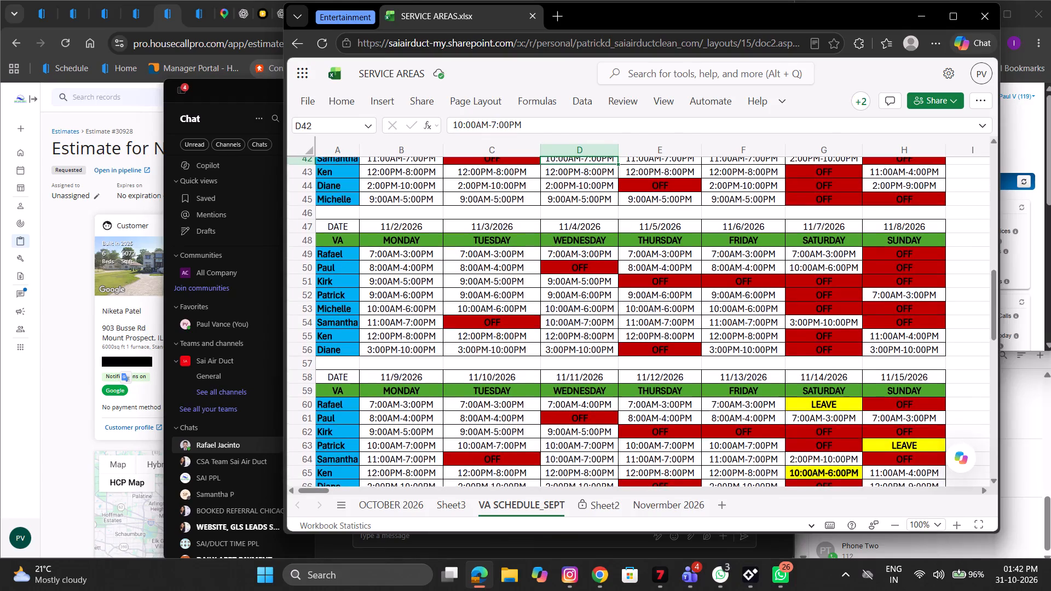
scroll(814, 297, right, 1)
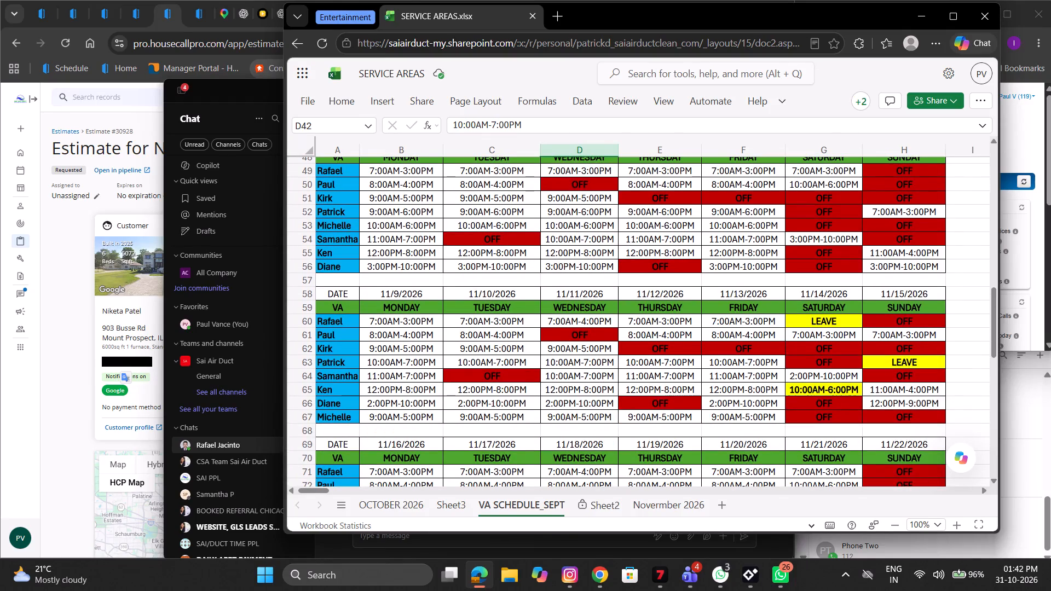
scroll(882, 344, down, 1)
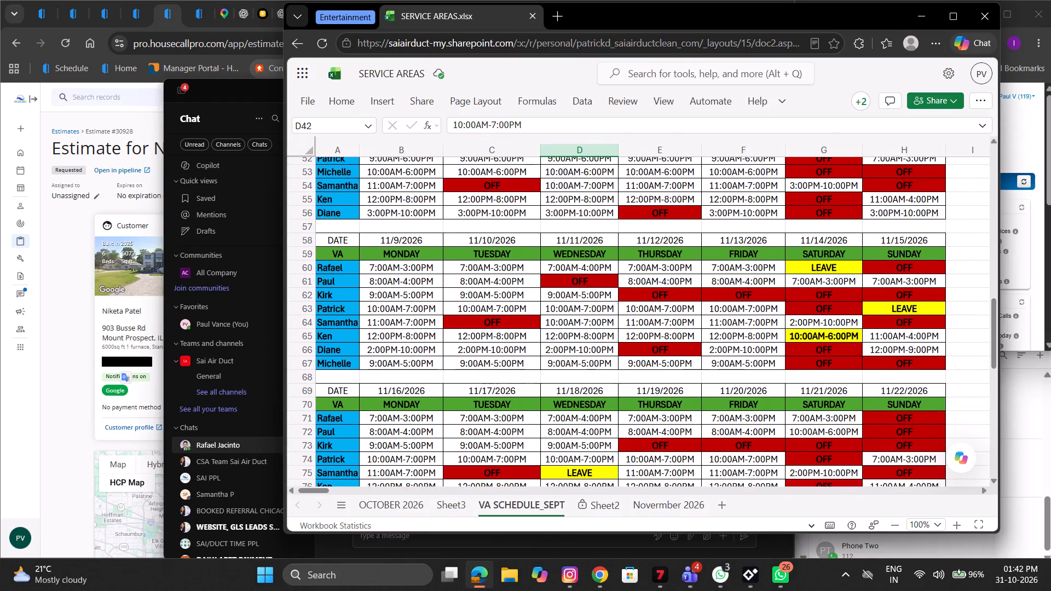
scroll(882, 344, down, 1)
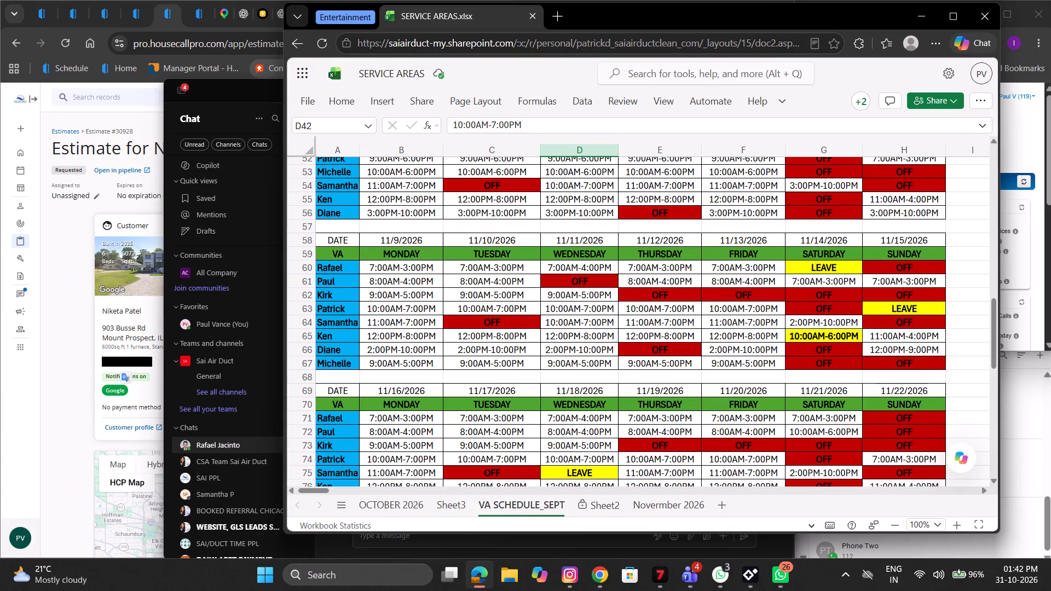
scroll(882, 344, down, 2)
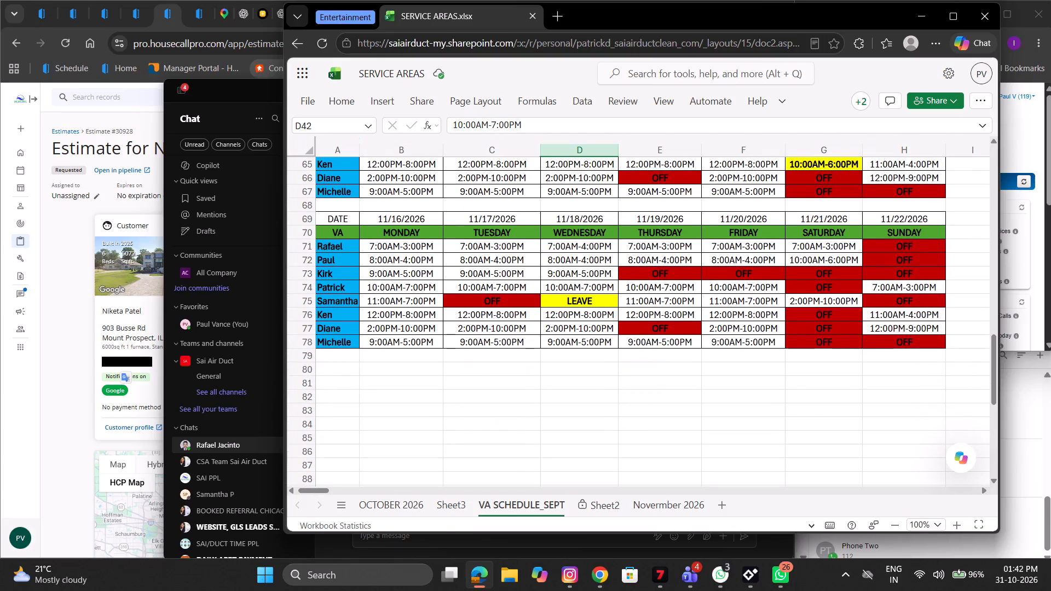
scroll(834, 274, up, 3)
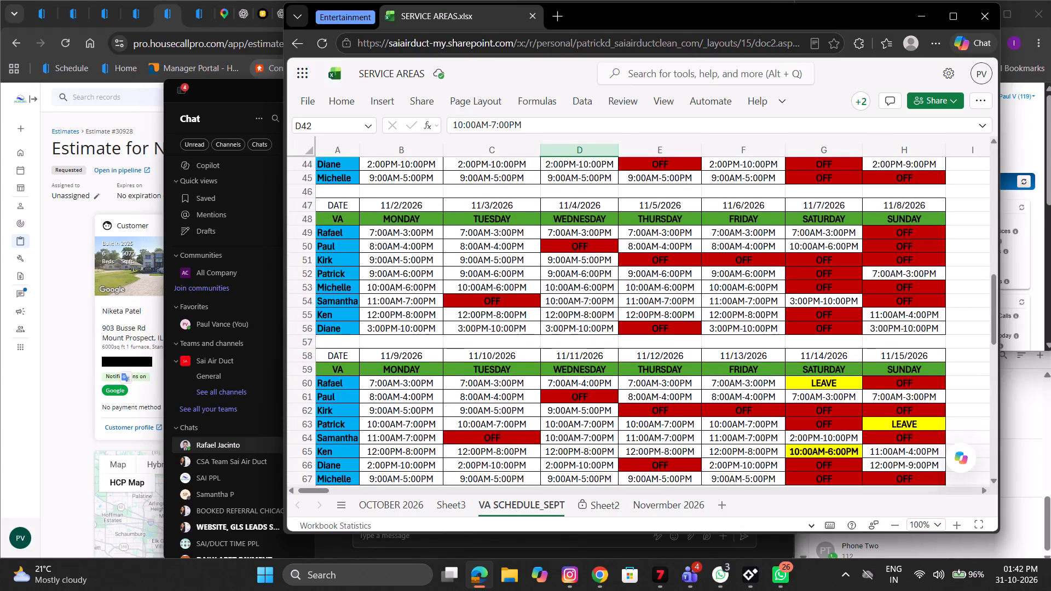
scroll(834, 274, up, 5)
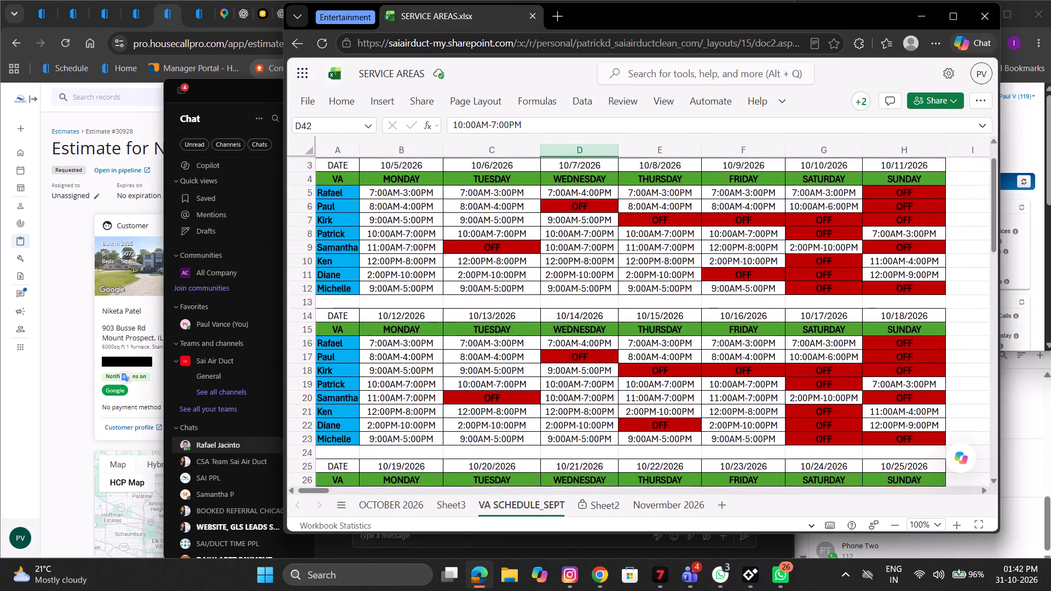
scroll(834, 274, up, 2)
scroll(834, 274, down, 3)
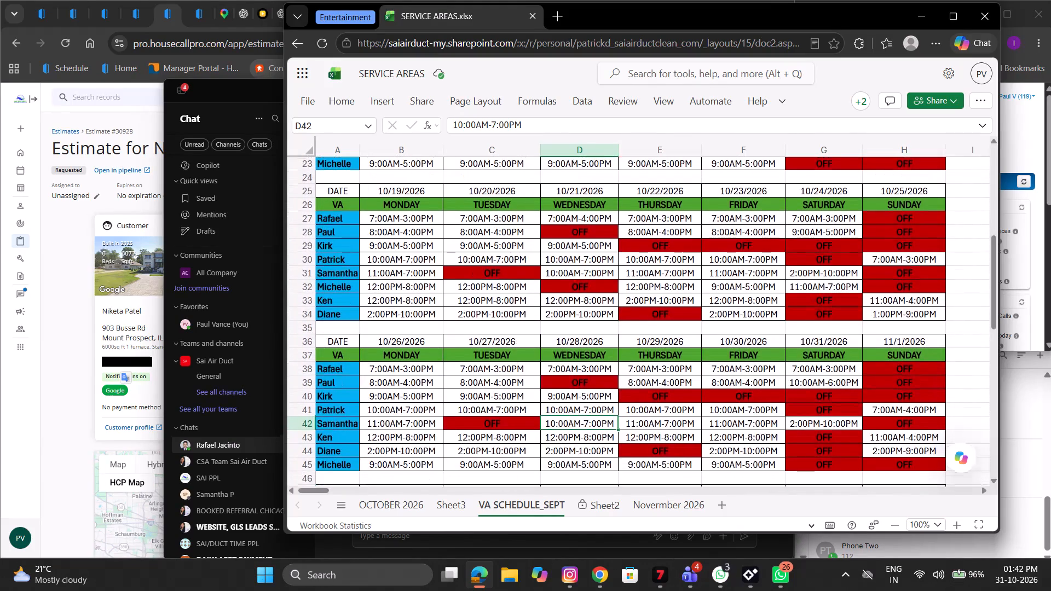
scroll(834, 274, down, 2)
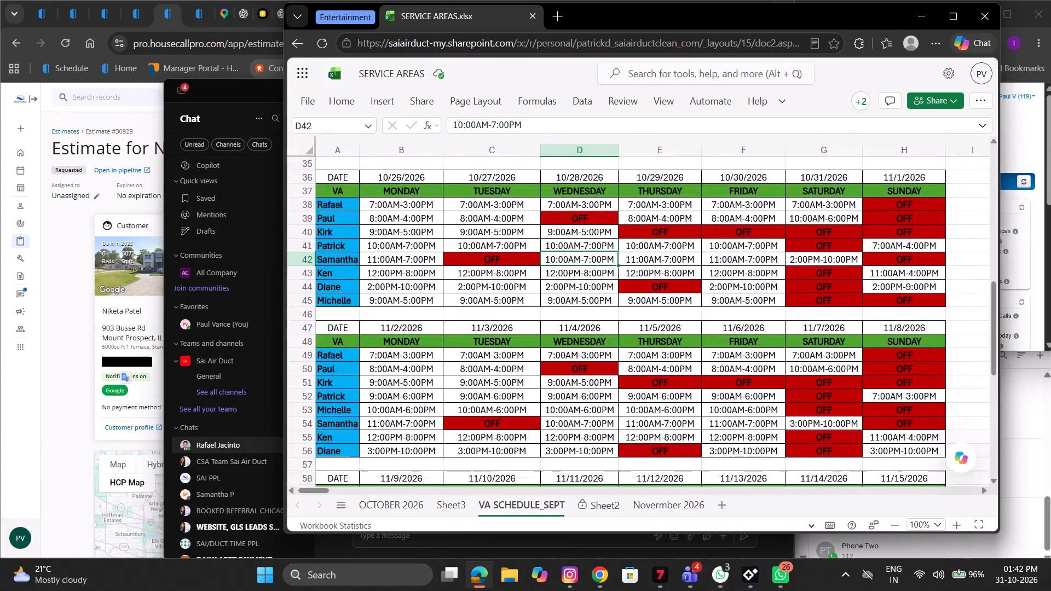
Review the staff shifts for the weeks of 10/26/2026 through 11/9/2026 on VA SCHEDULE_SEPT and glance at Sheet3.
scroll(834, 274, down, 1)
scroll(834, 274, up, 1)
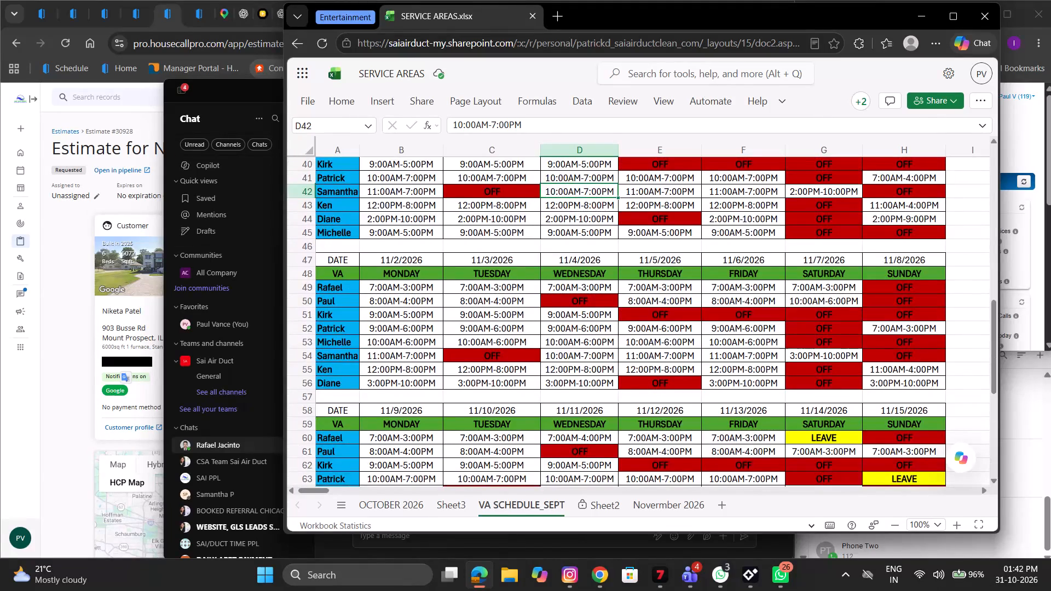
scroll(834, 274, up, 1)
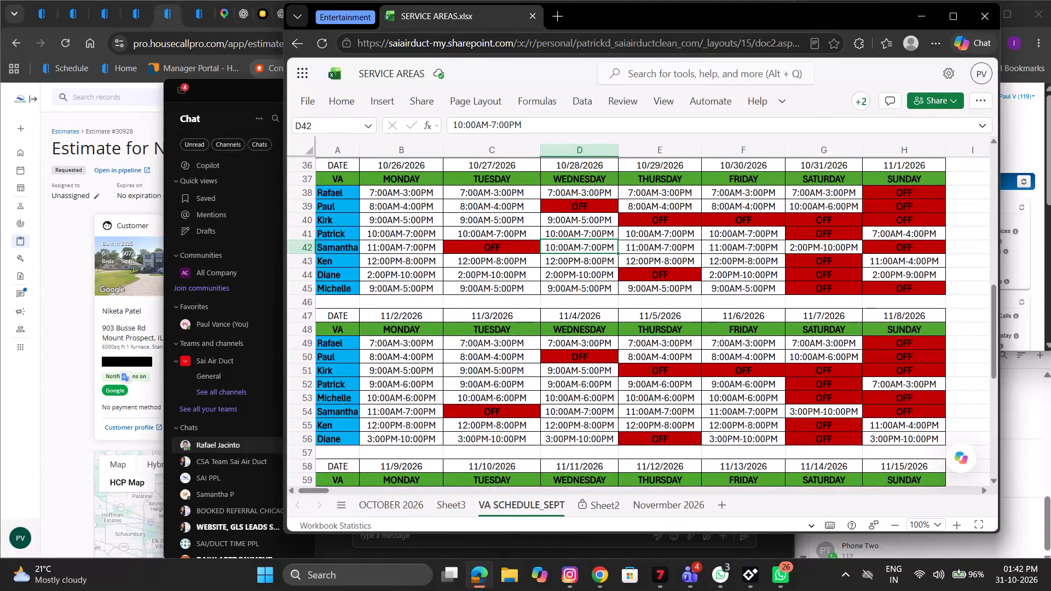
scroll(834, 274, up, 1)
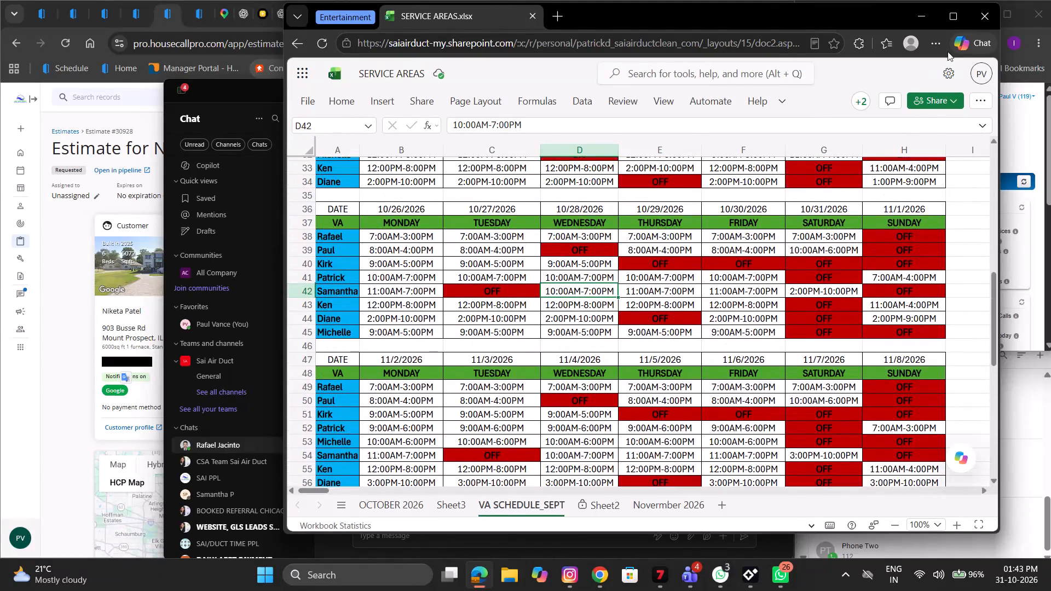
click(437, 501)
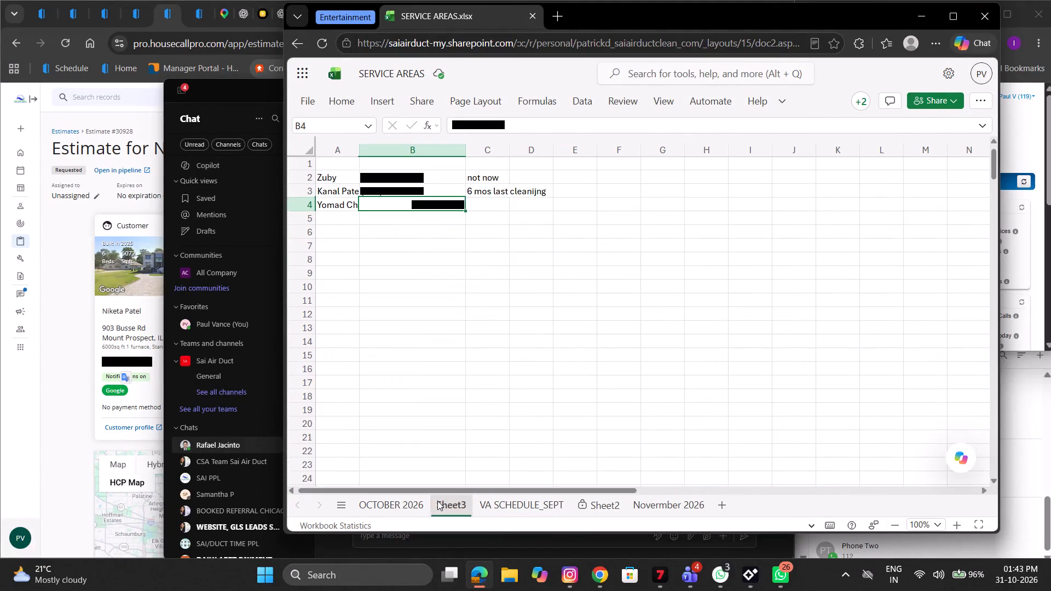
click(547, 508)
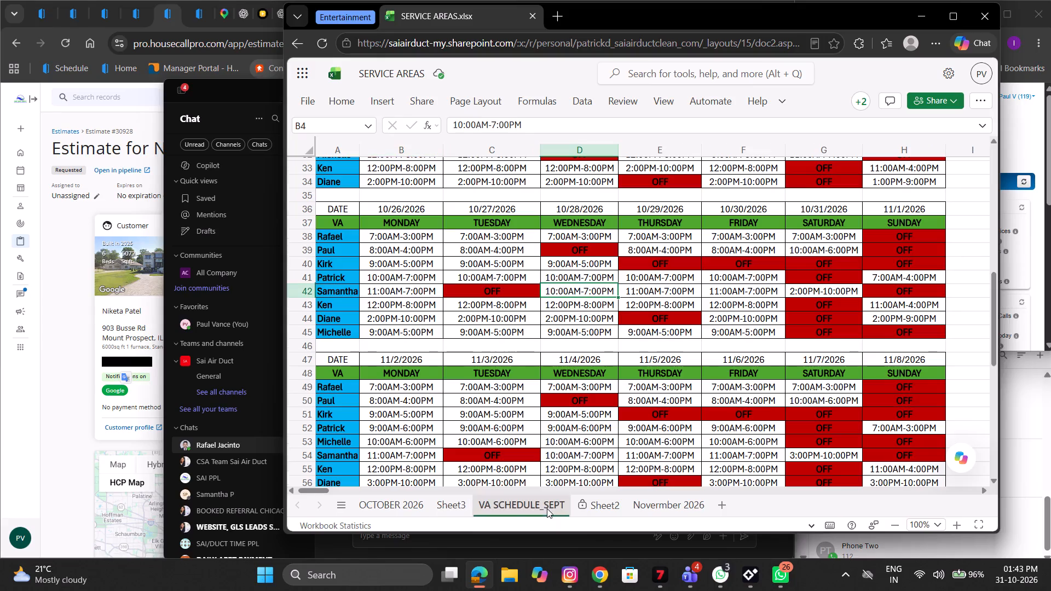
Open Sheet2 and look past the inventory list to the SQFT price table, setting the zoom to 85%.
click(594, 503)
scroll(664, 413, left, 1)
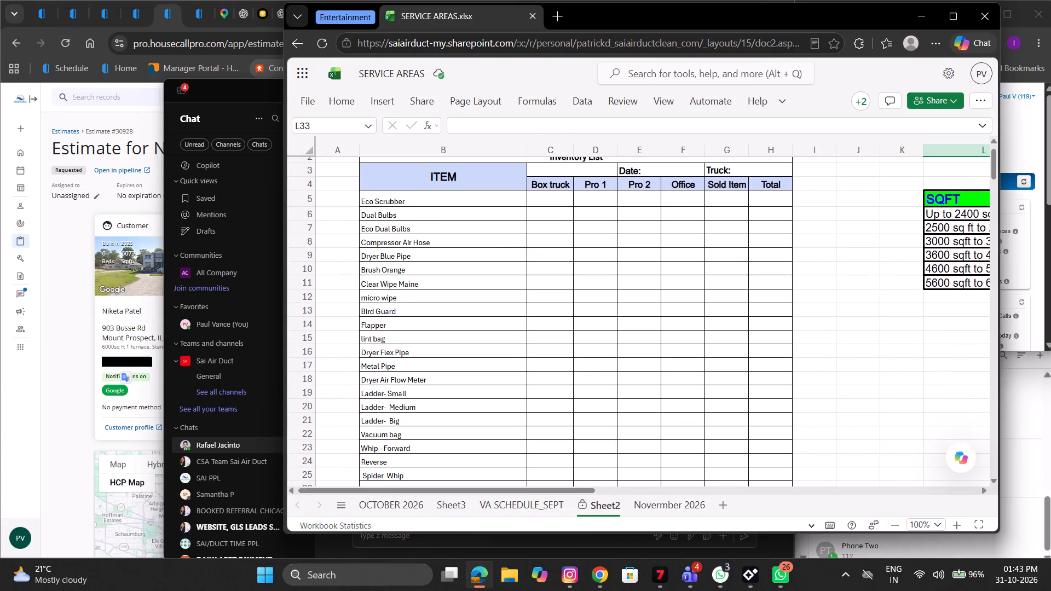
scroll(664, 413, left, 4)
scroll(664, 413, right, 1)
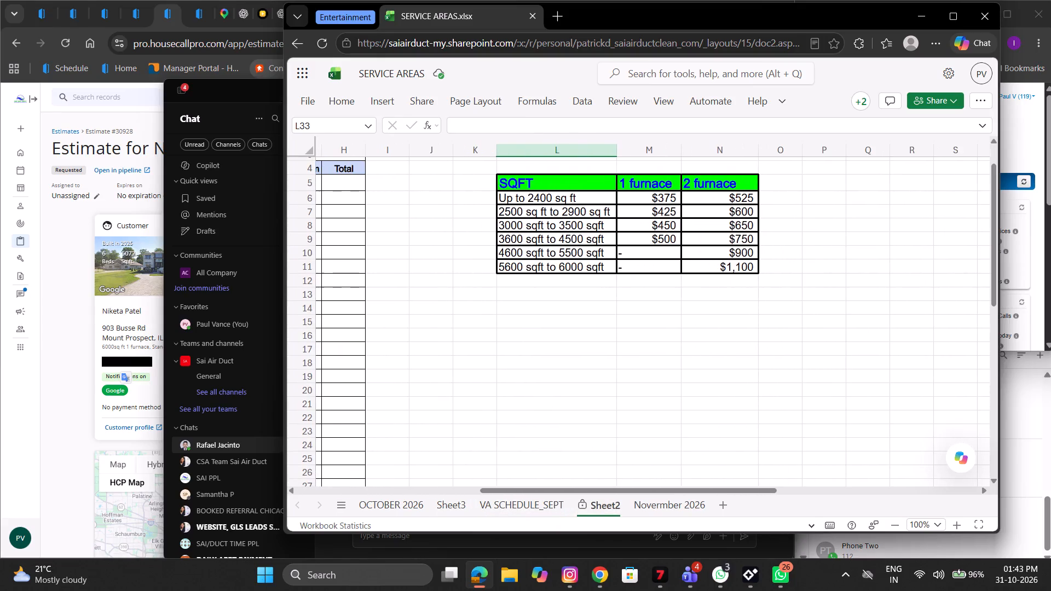
scroll(664, 413, right, 1)
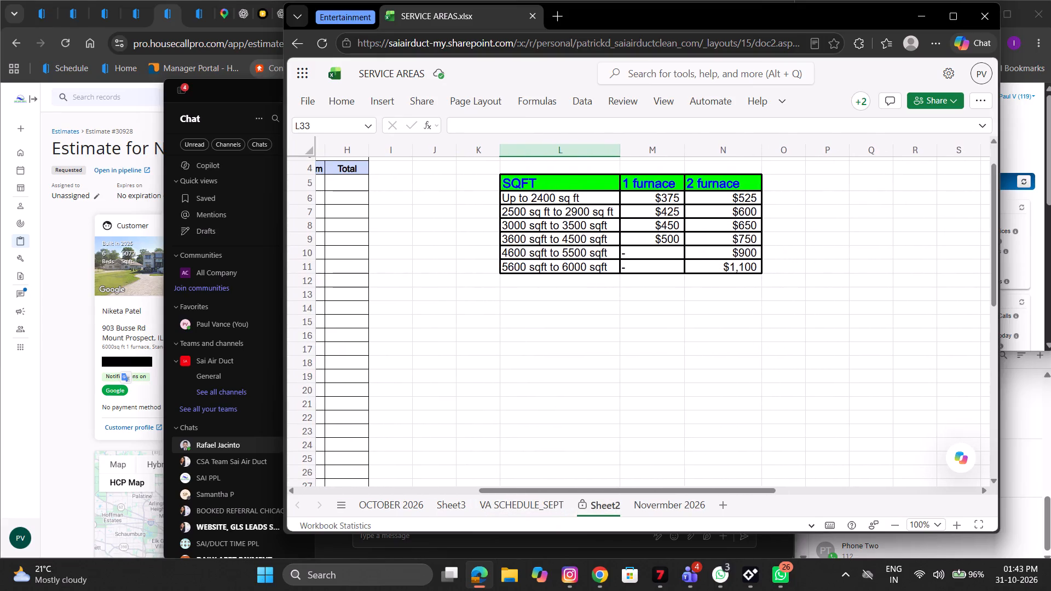
scroll(664, 413, right, 1)
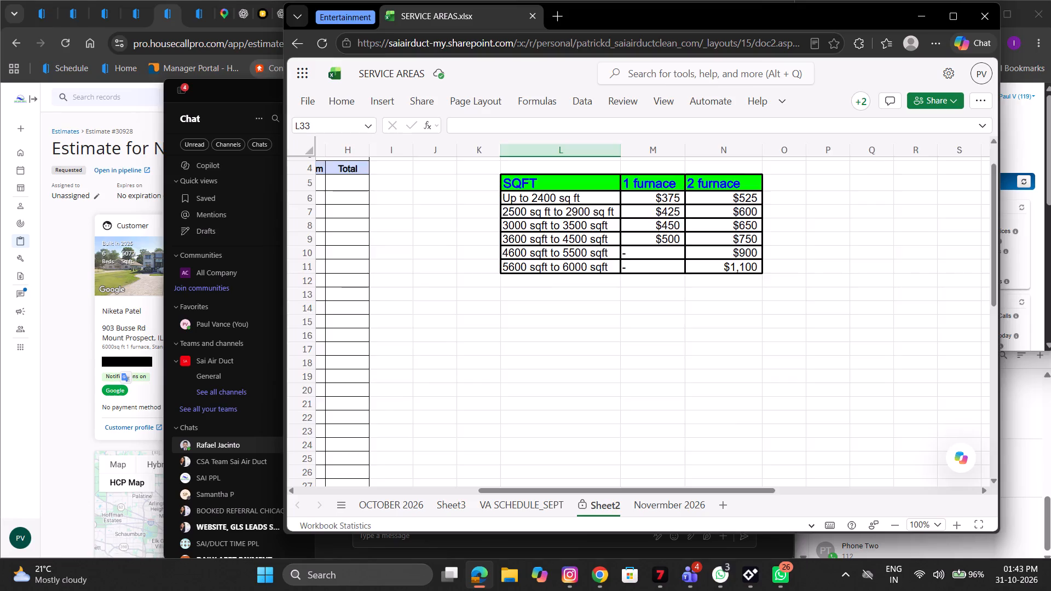
scroll(665, 421, right, 1)
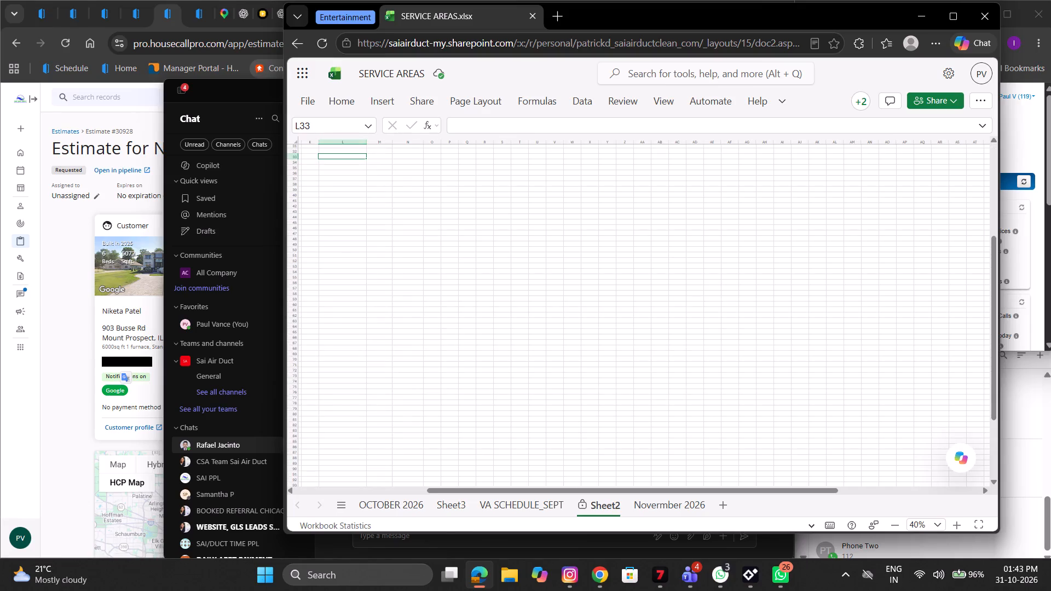
scroll(414, 270, right, 6)
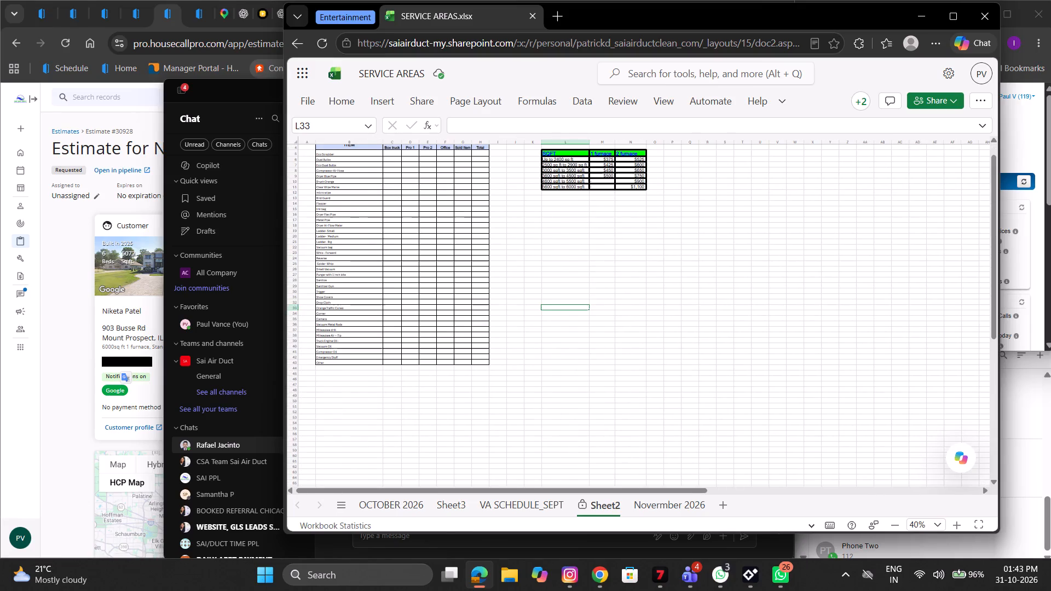
scroll(414, 270, right, 1)
scroll(603, 274, up, 3)
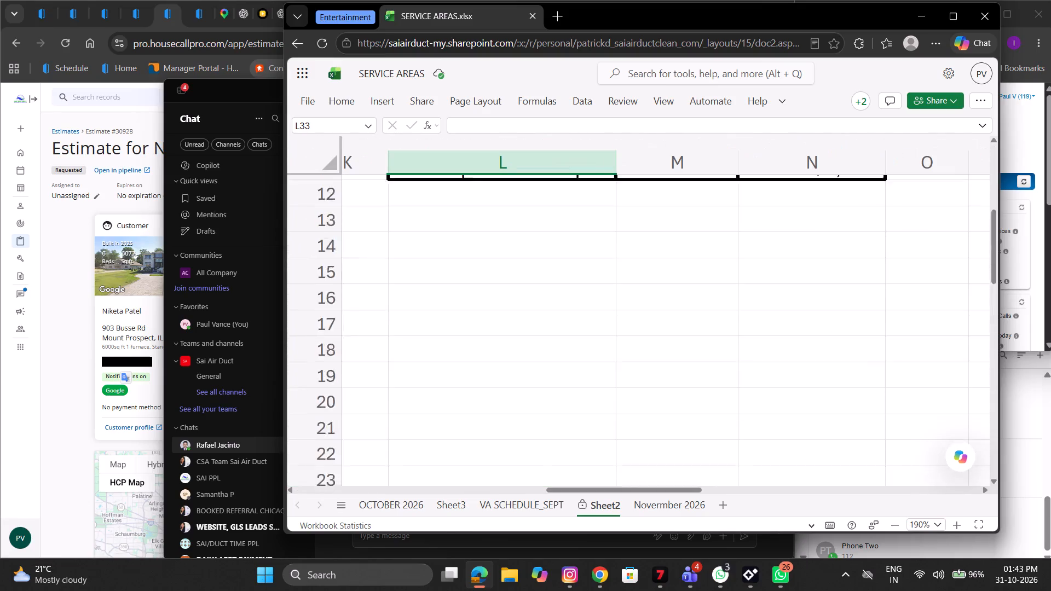
scroll(603, 274, up, 3)
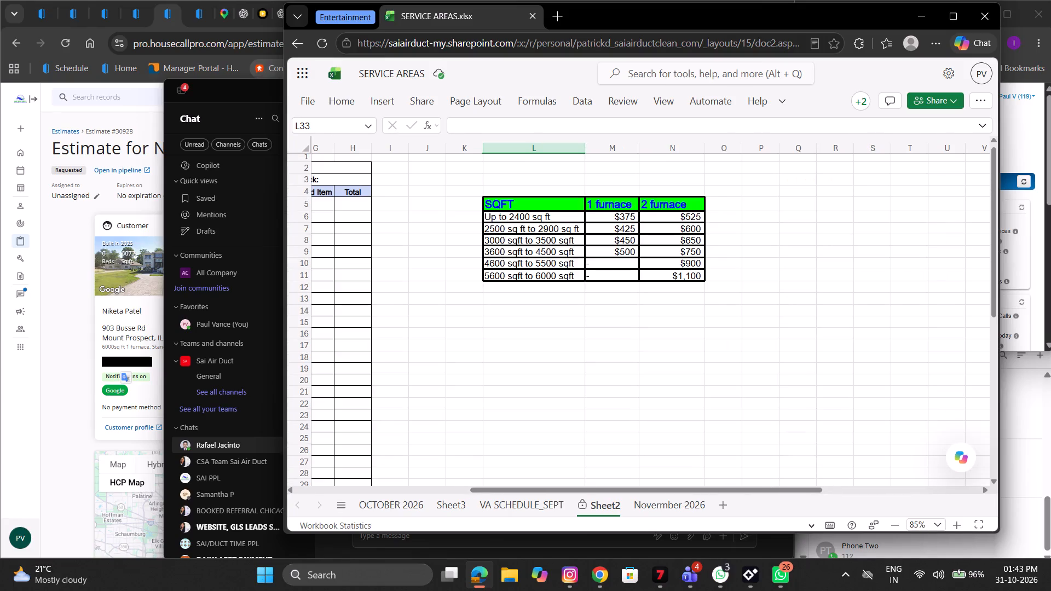
drag(603, 276, 630, 314)
click(708, 306)
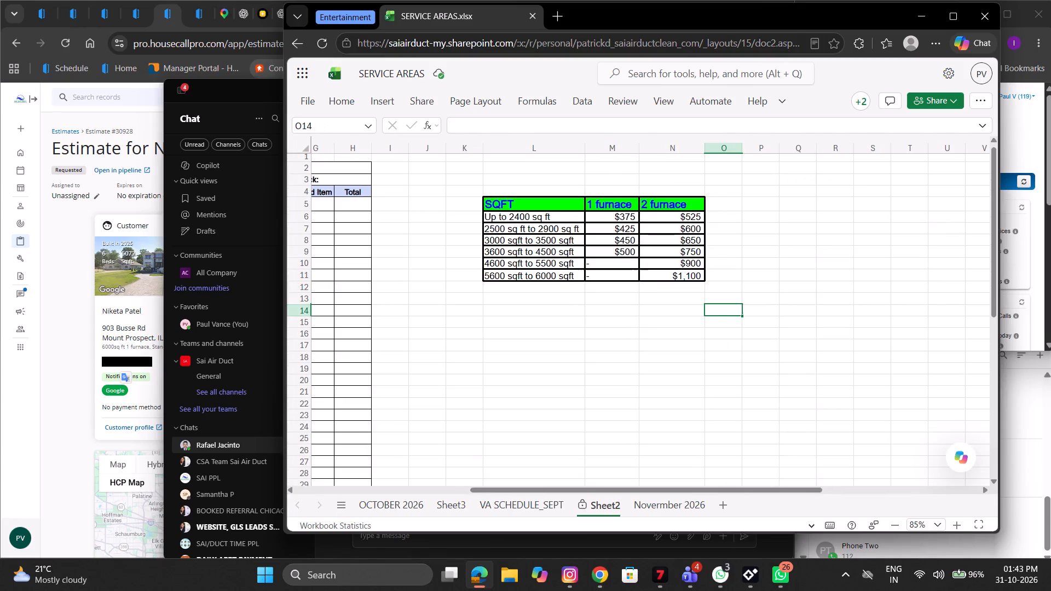
Examine the 1 furnace and 2 furnace prices for each square-footage range in Sheet2's SQFT table.
scroll(708, 306, up, 1)
scroll(764, 363, up, 1)
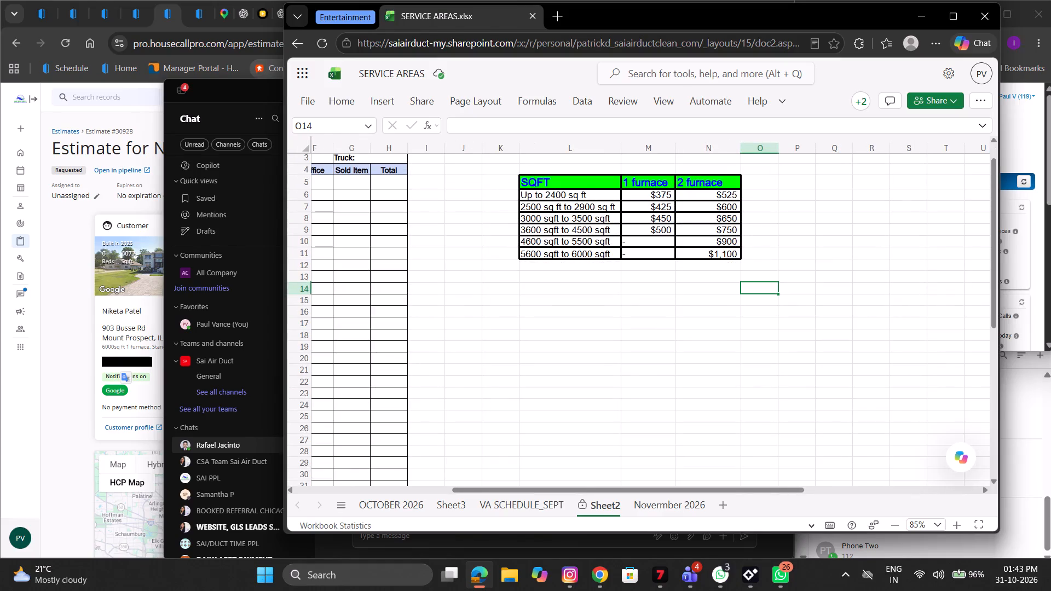
scroll(702, 277, up, 1)
scroll(702, 277, left, 1)
scroll(702, 277, right, 1)
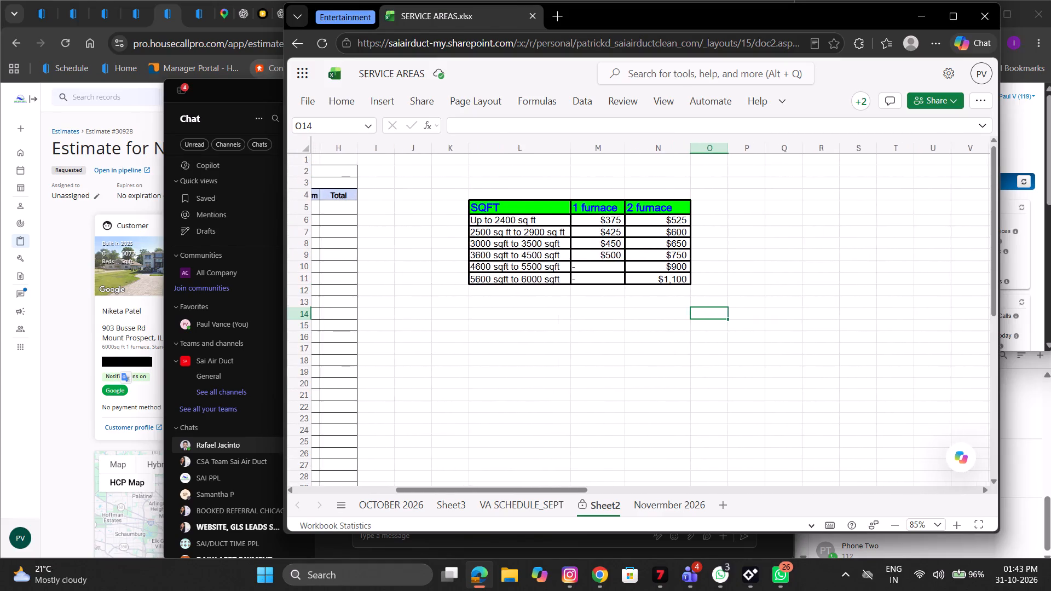
scroll(702, 277, right, 3)
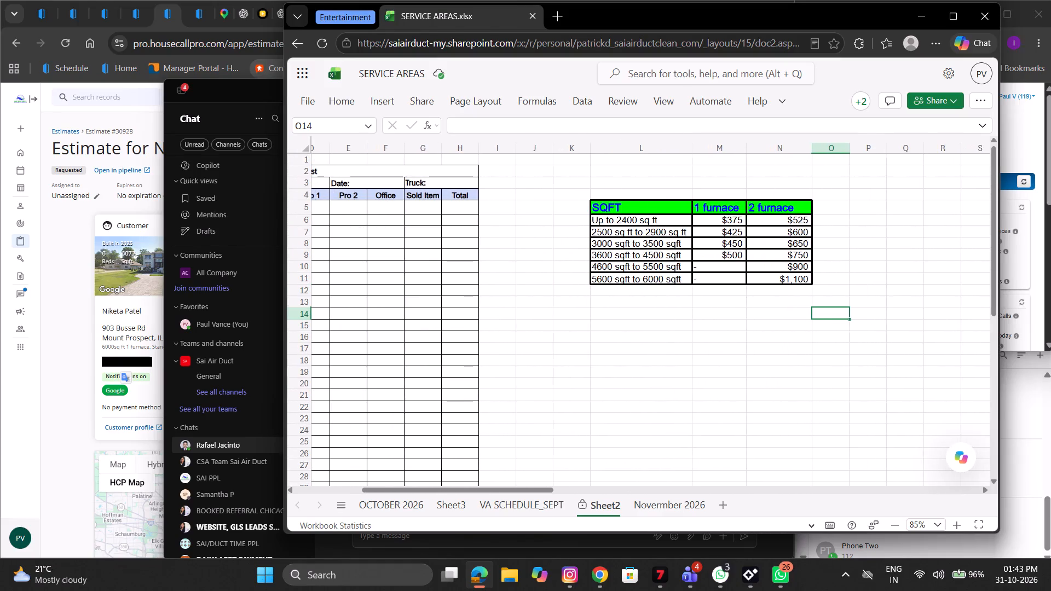
scroll(702, 277, right, 2)
scroll(644, 287, left, 2)
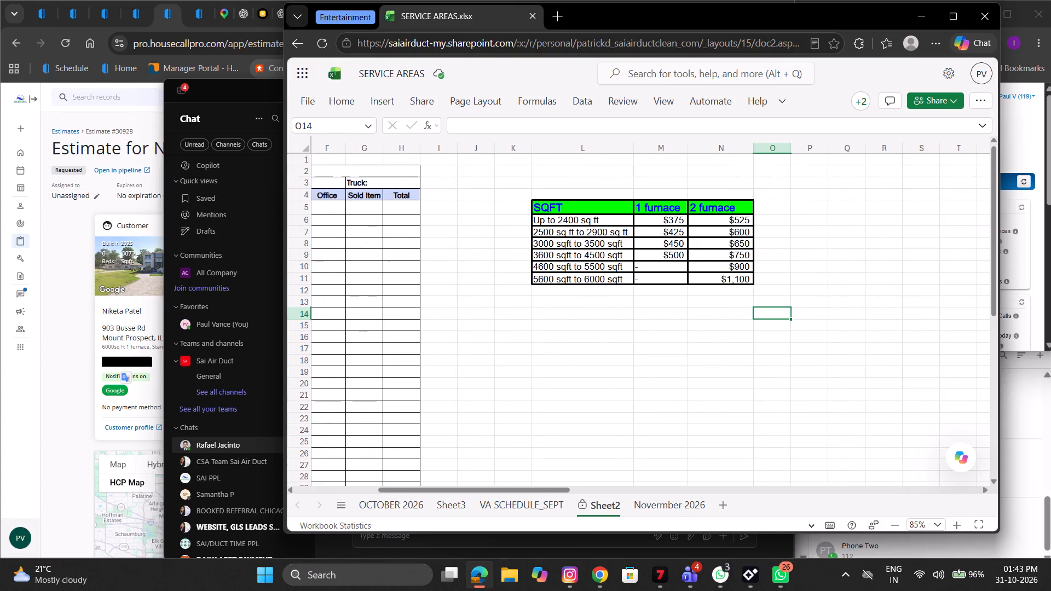
scroll(644, 287, left, 2)
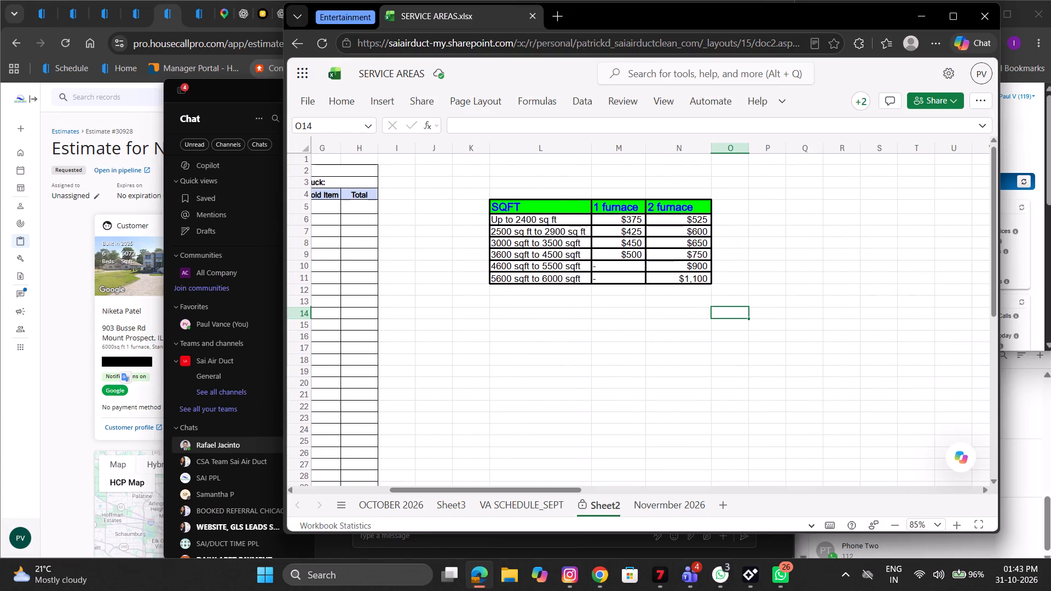
Return to the Novermber 2026 sheet and look through the 1-Nov appointments of Trucks 1, 2 and 3.
click(655, 499)
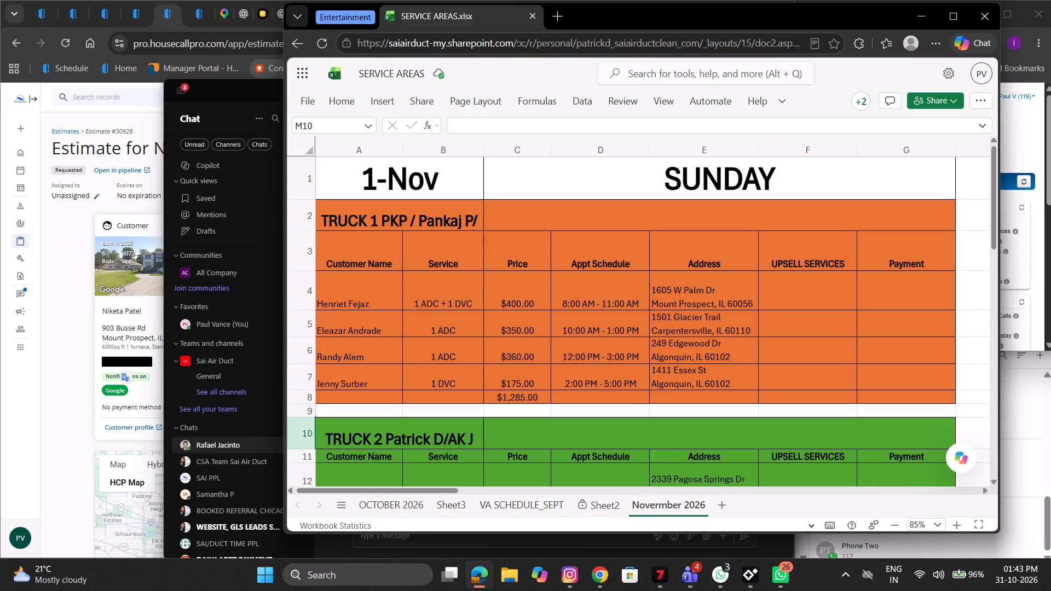
scroll(573, 374, down, 5)
scroll(573, 374, up, 4)
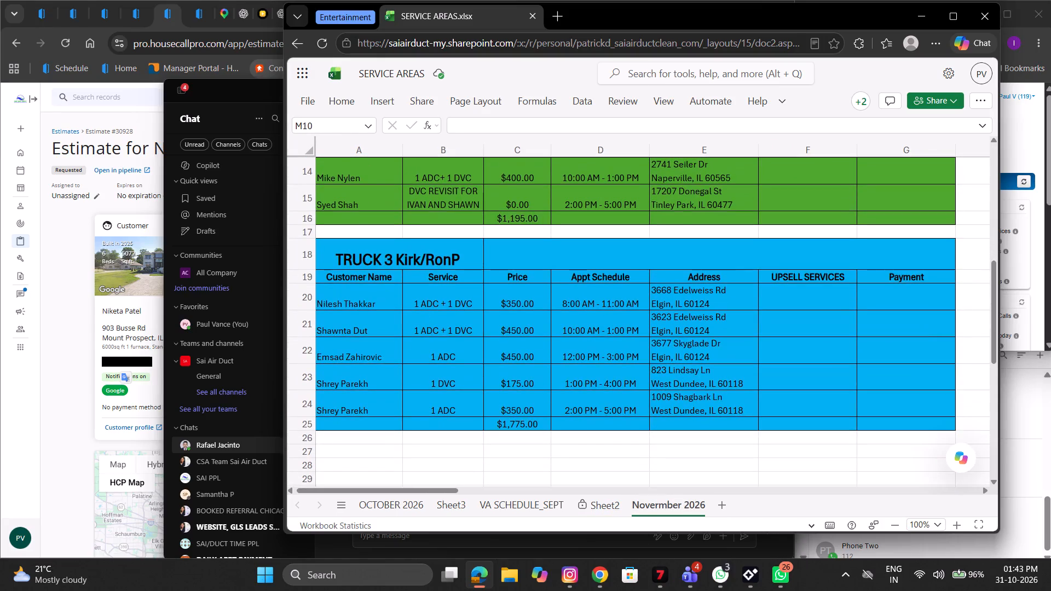
scroll(573, 374, up, 4)
scroll(650, 283, up, 2)
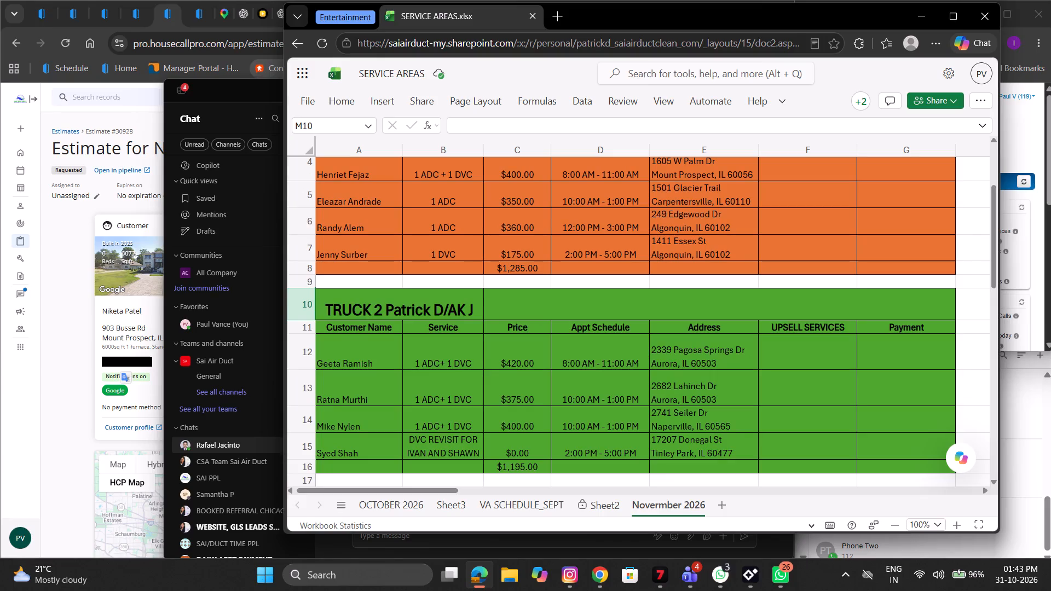
scroll(666, 266, up, 1)
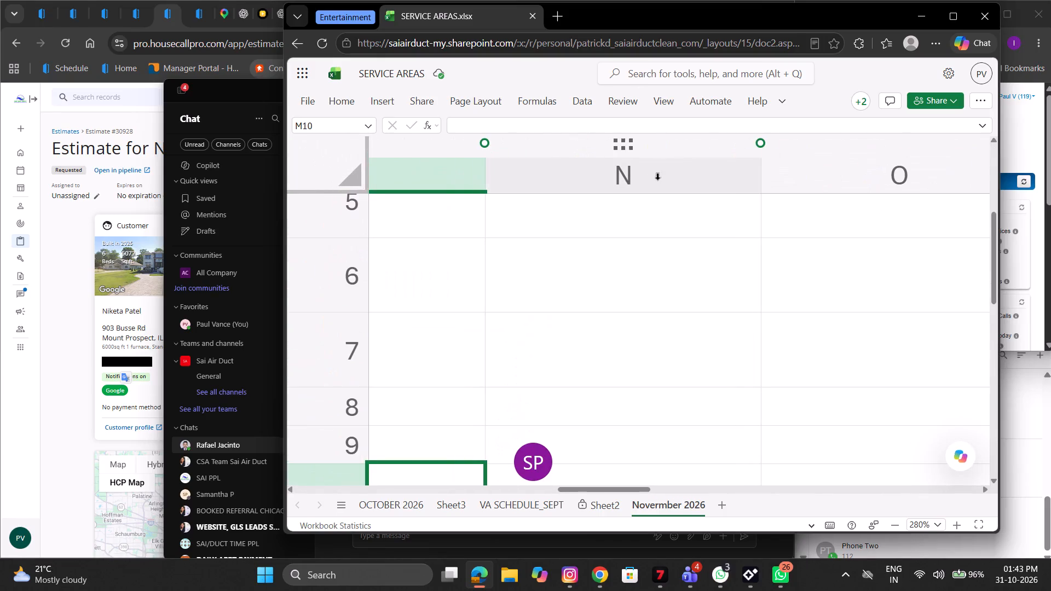
Open the OCTOBER 2026 sheet and examine the truck appointments and payments down to its last filled-in day.
click(406, 511)
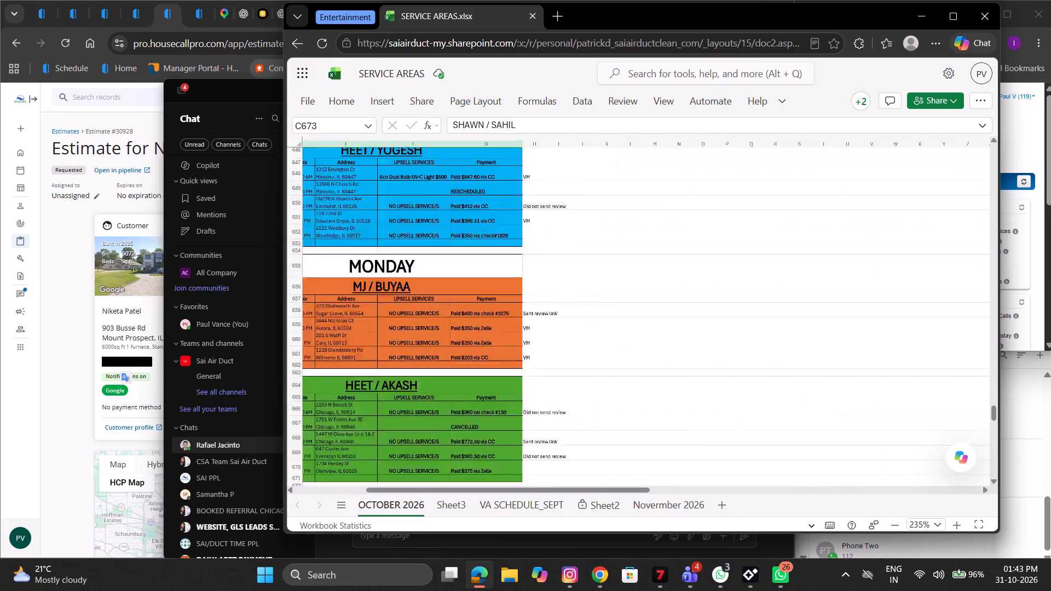
scroll(436, 339, down, 2)
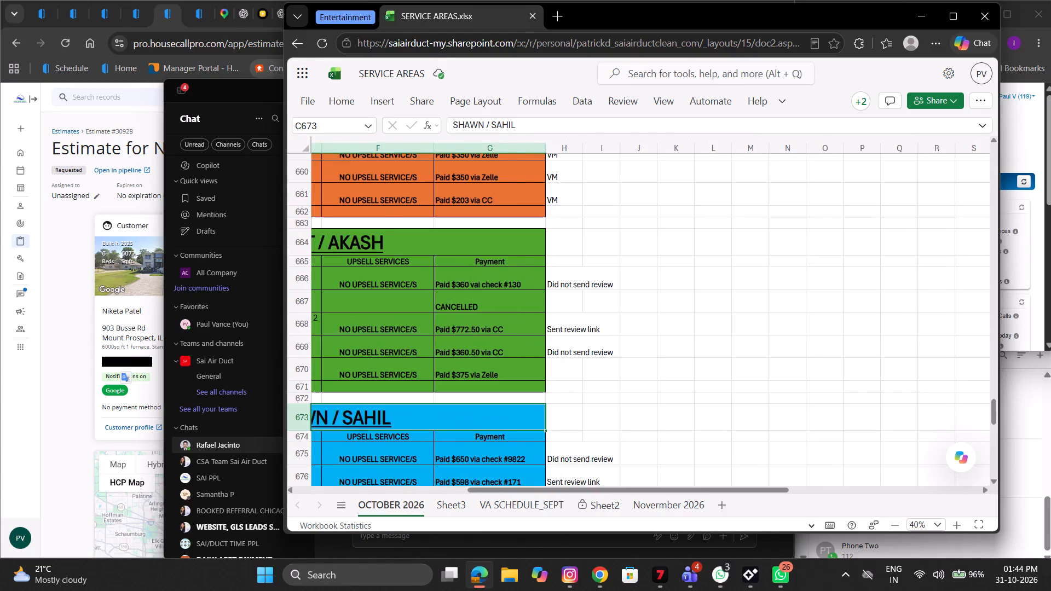
scroll(470, 335, right, 6)
scroll(470, 335, down, 5)
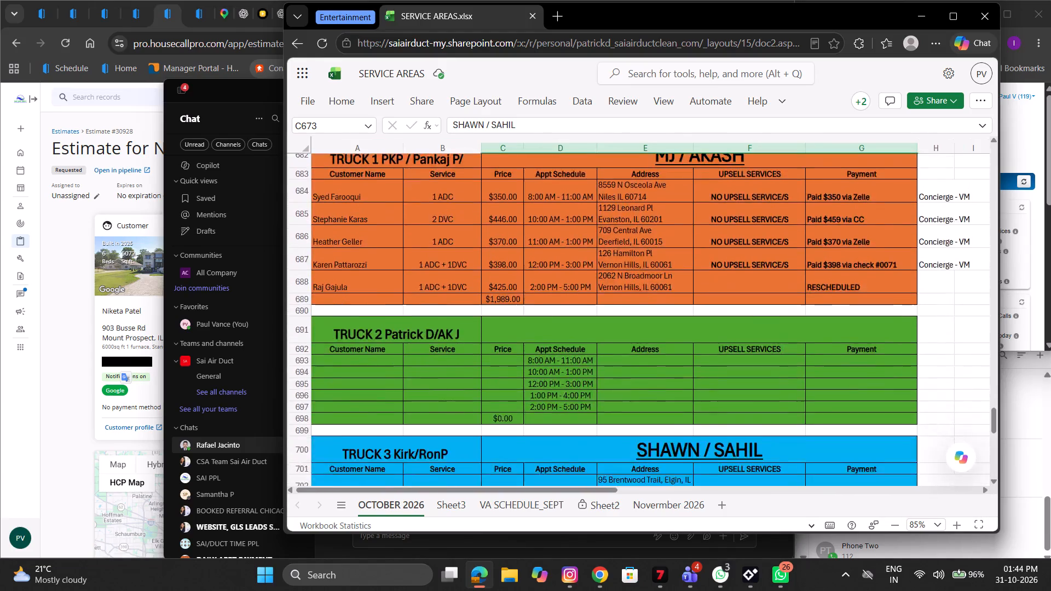
scroll(470, 335, down, 6)
scroll(470, 335, up, 1)
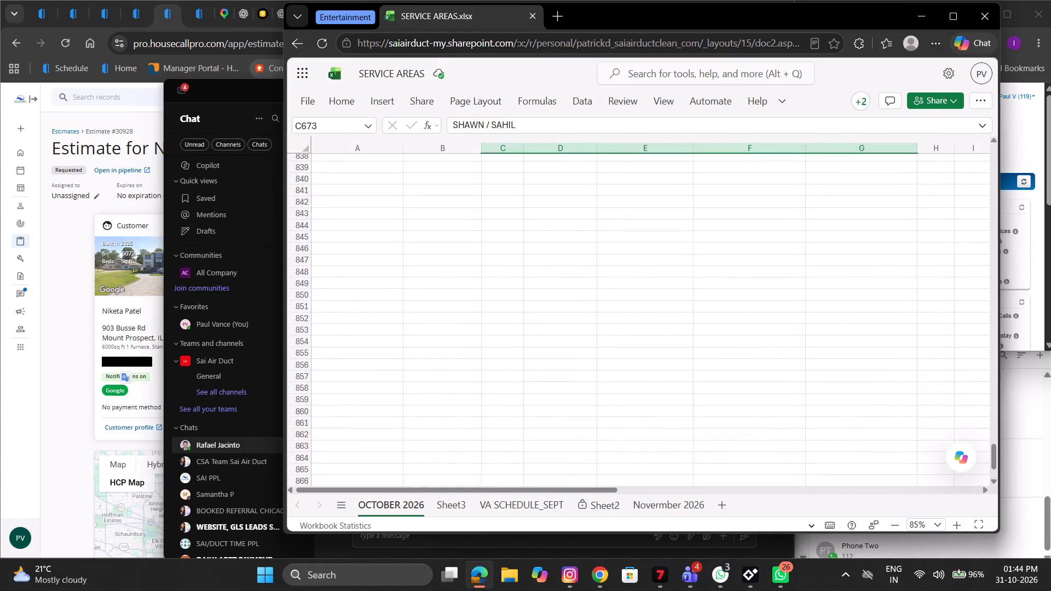
scroll(470, 335, up, 4)
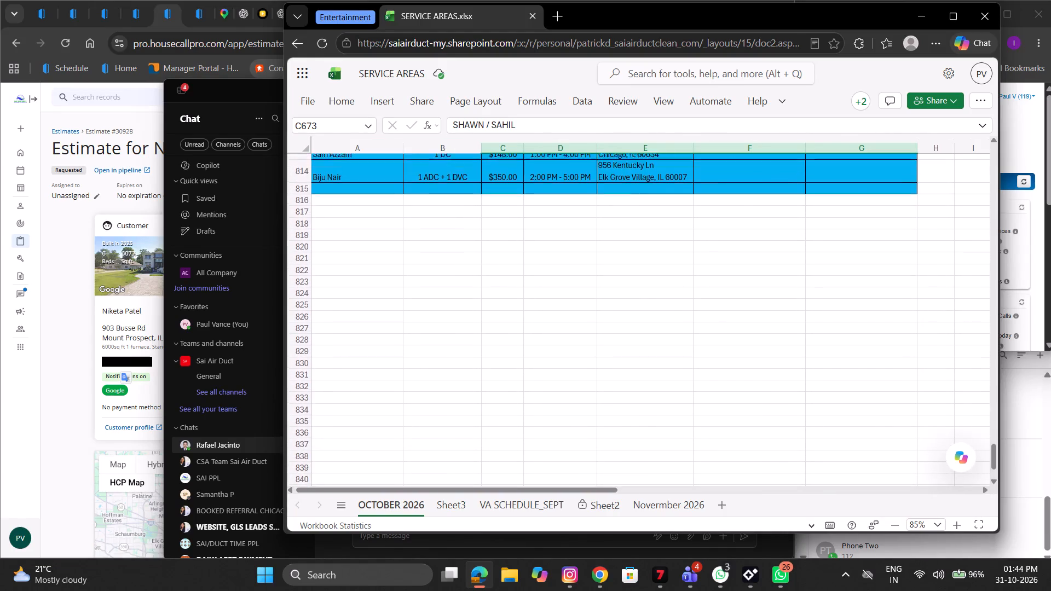
scroll(470, 335, up, 3)
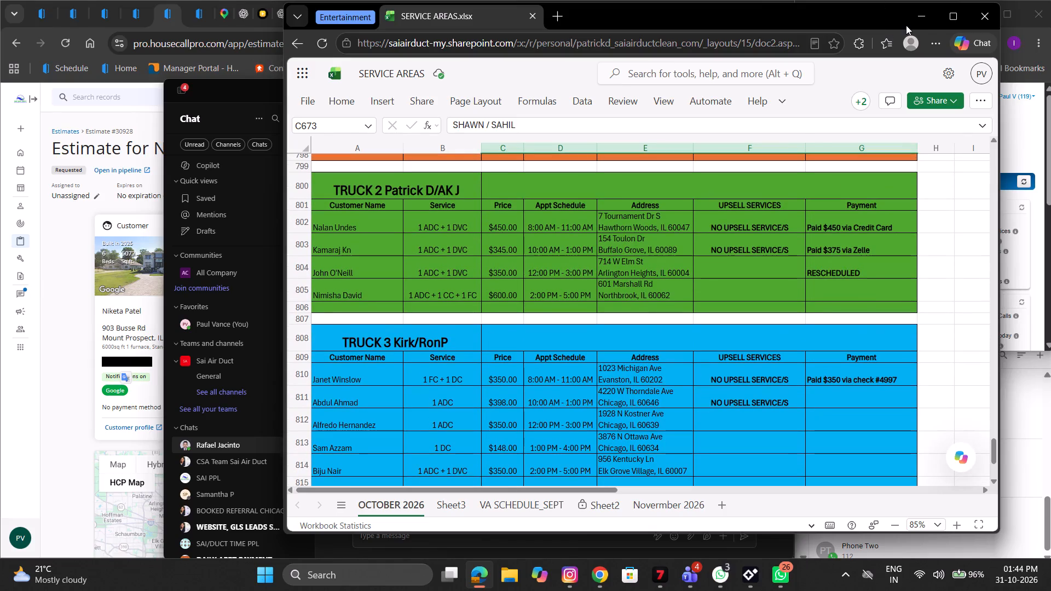
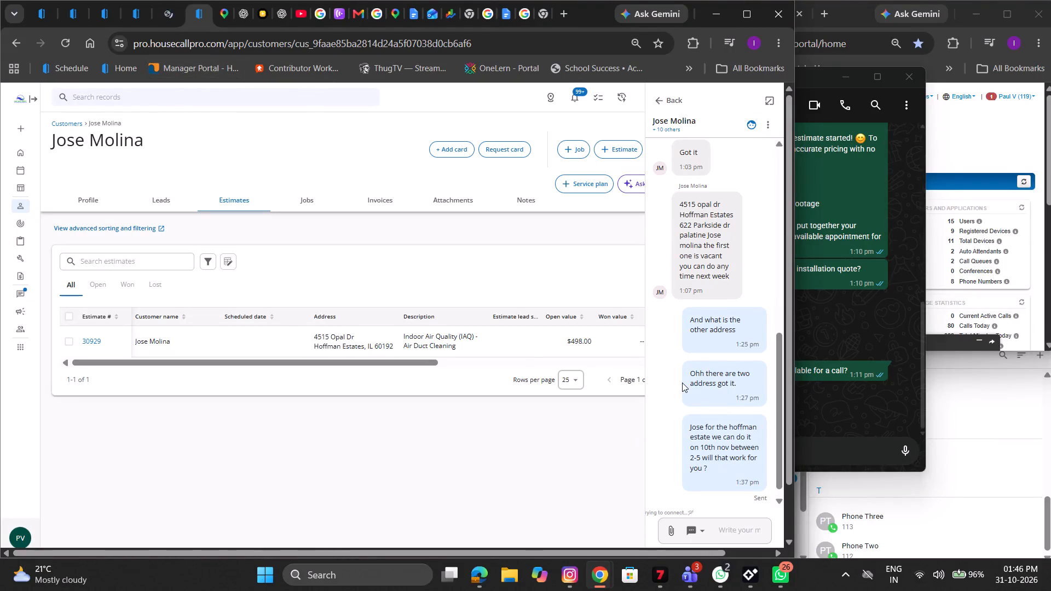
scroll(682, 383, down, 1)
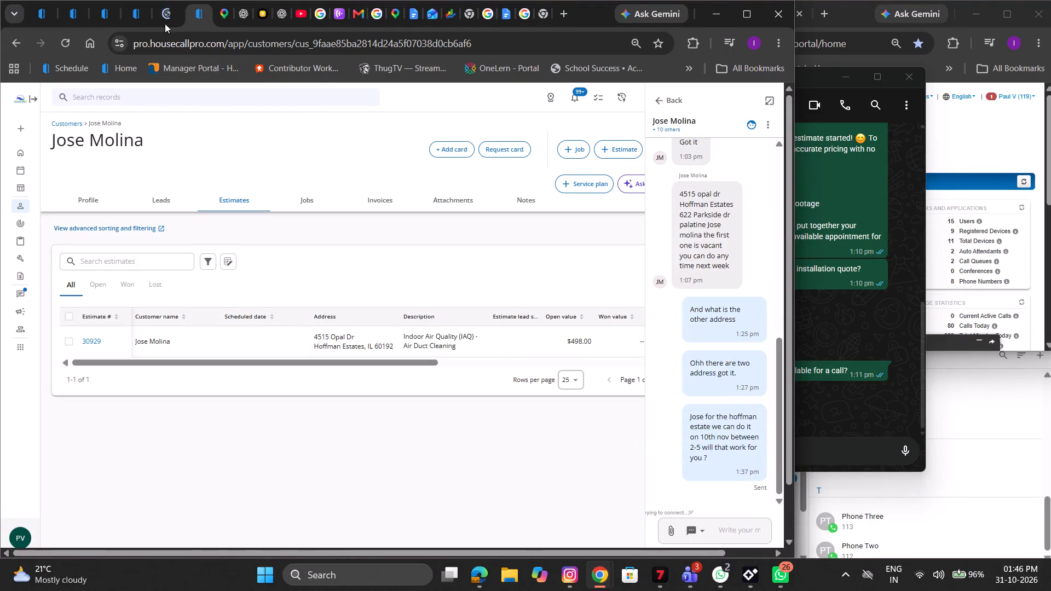
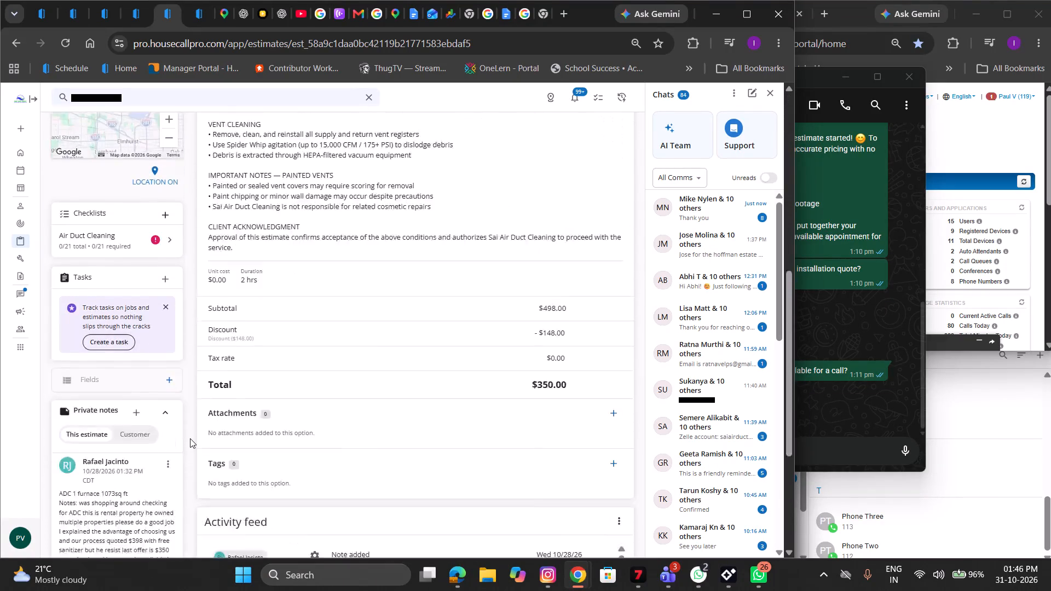
Copy the customer's name, address, furnace and square-footage note, phone and email from the estimate's Customer card.
scroll(190, 438, down, 1)
scroll(190, 438, up, 8)
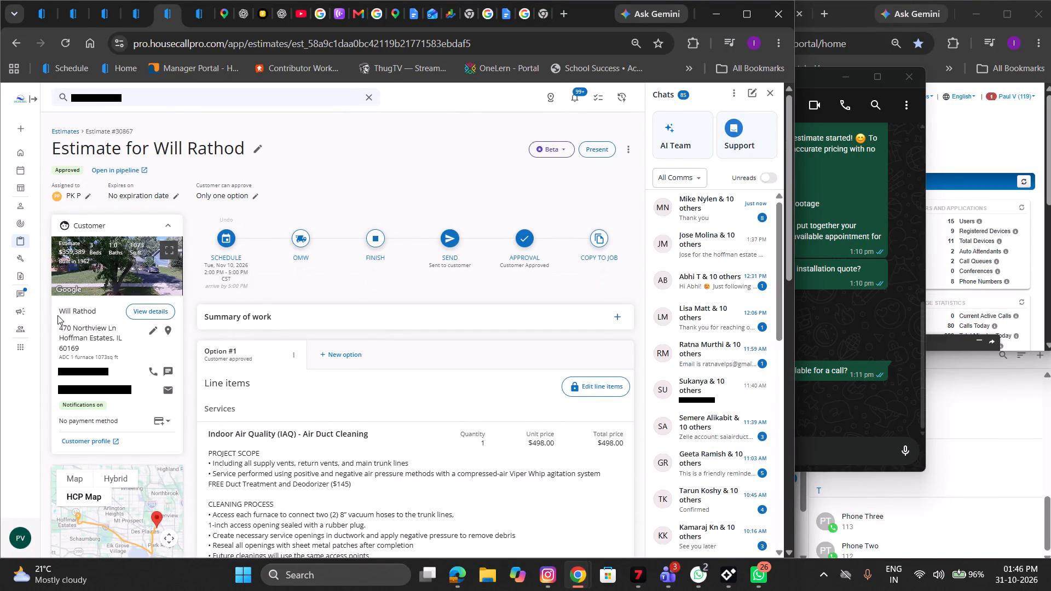
drag(57, 315, 113, 362)
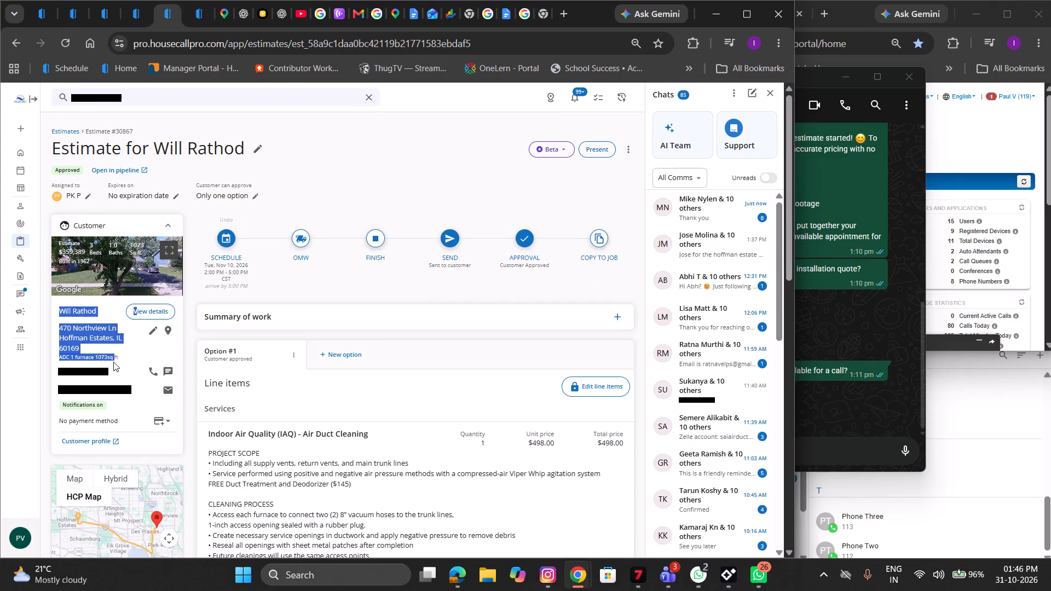
drag(113, 362, 132, 388)
key(ctrl+c)
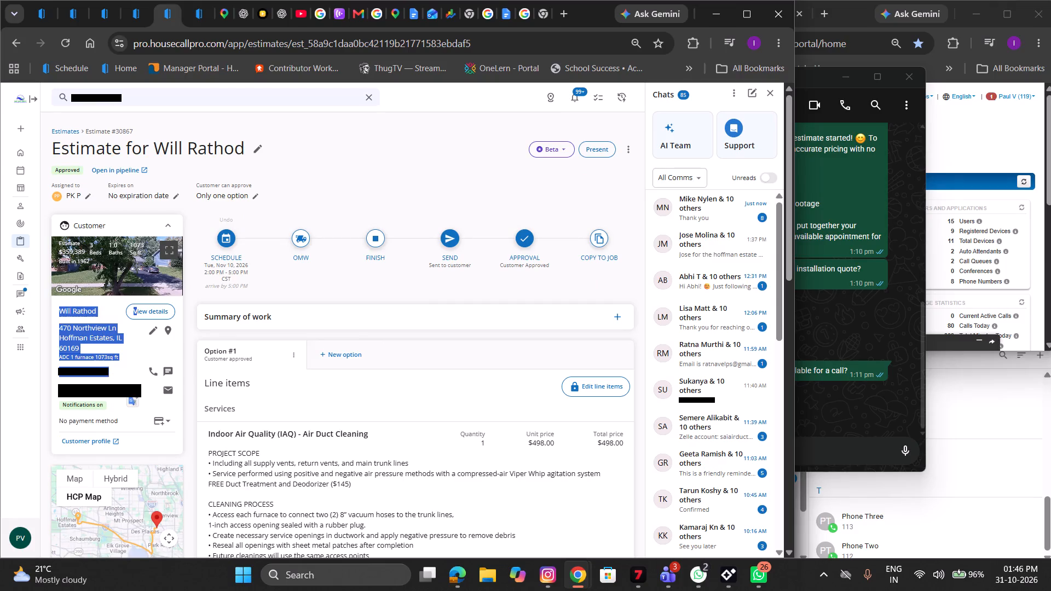
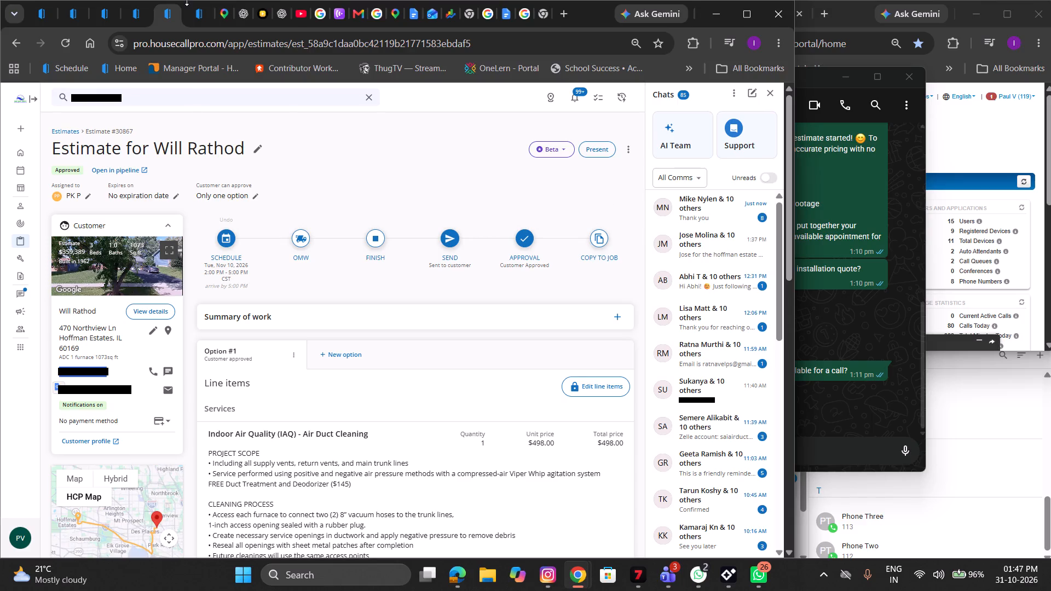
click(133, 13)
scroll(76, 246, up, 4)
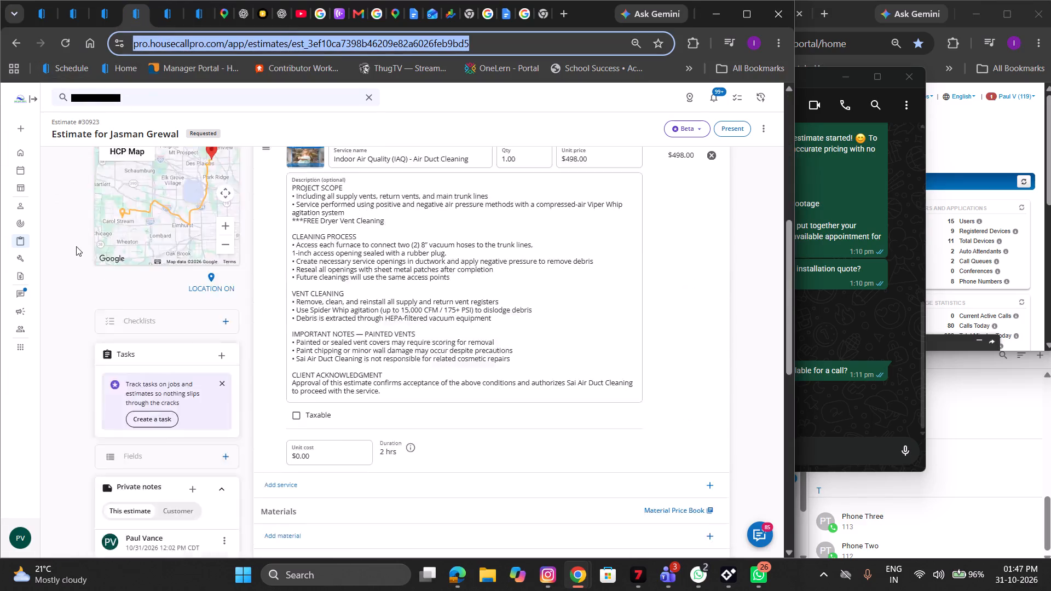
click(20, 166)
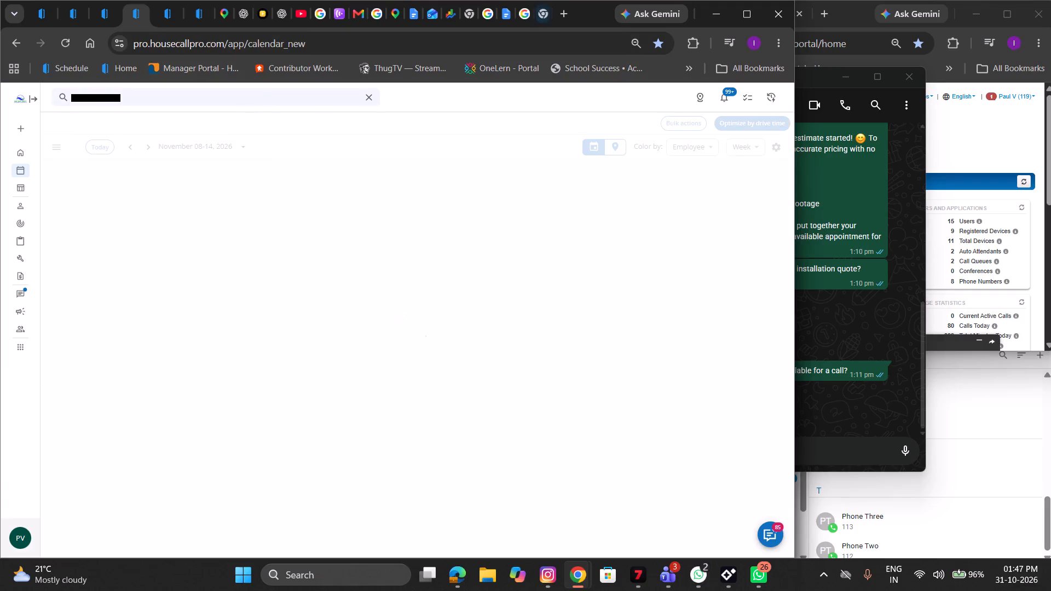
Switch the Housecall Pro day schedule to Saturday, October 31, 2026.
click(192, 151)
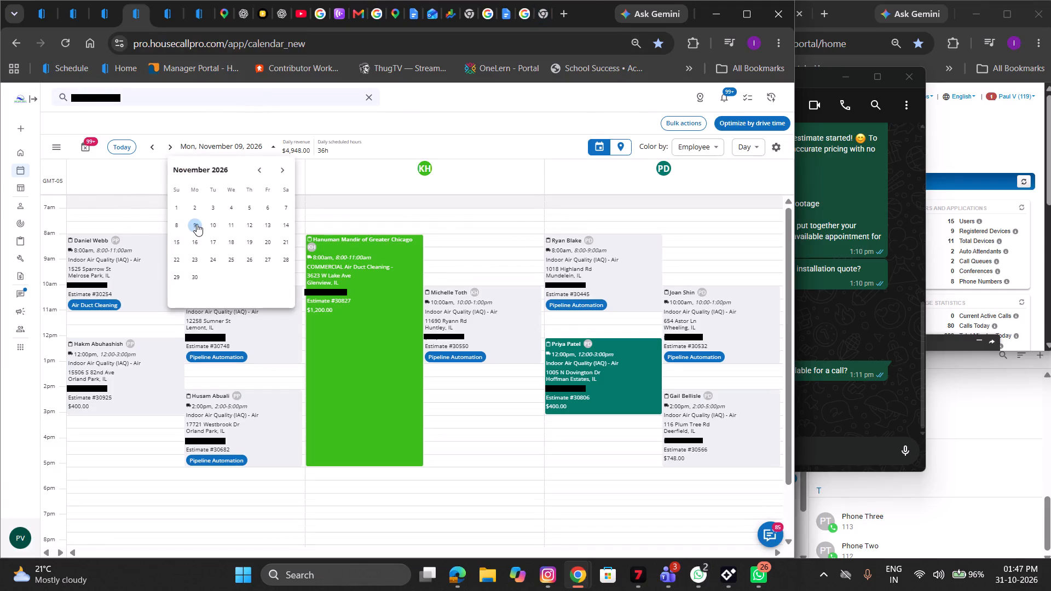
click(264, 172)
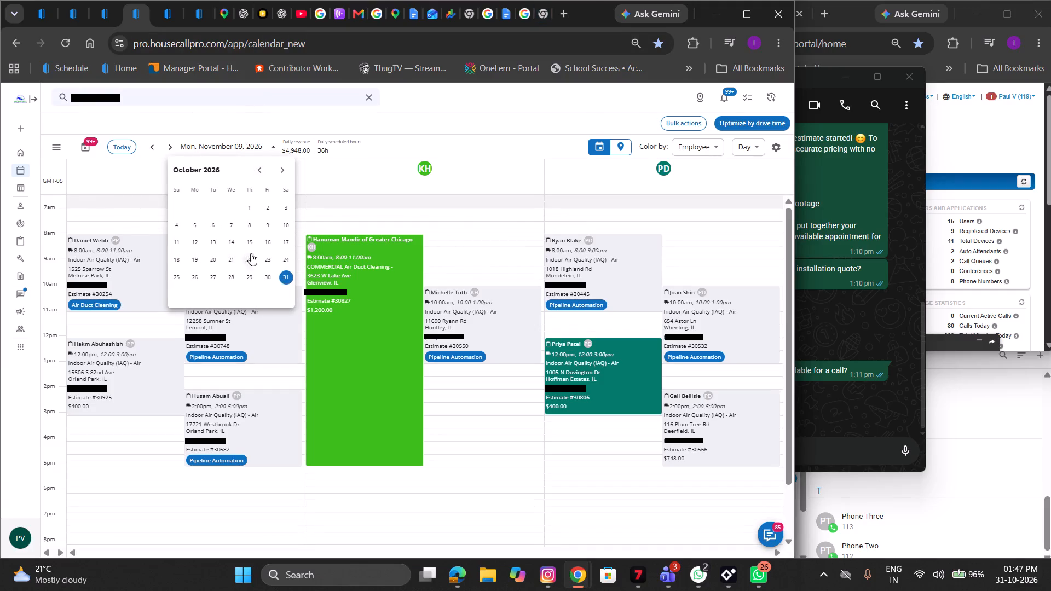
click(288, 279)
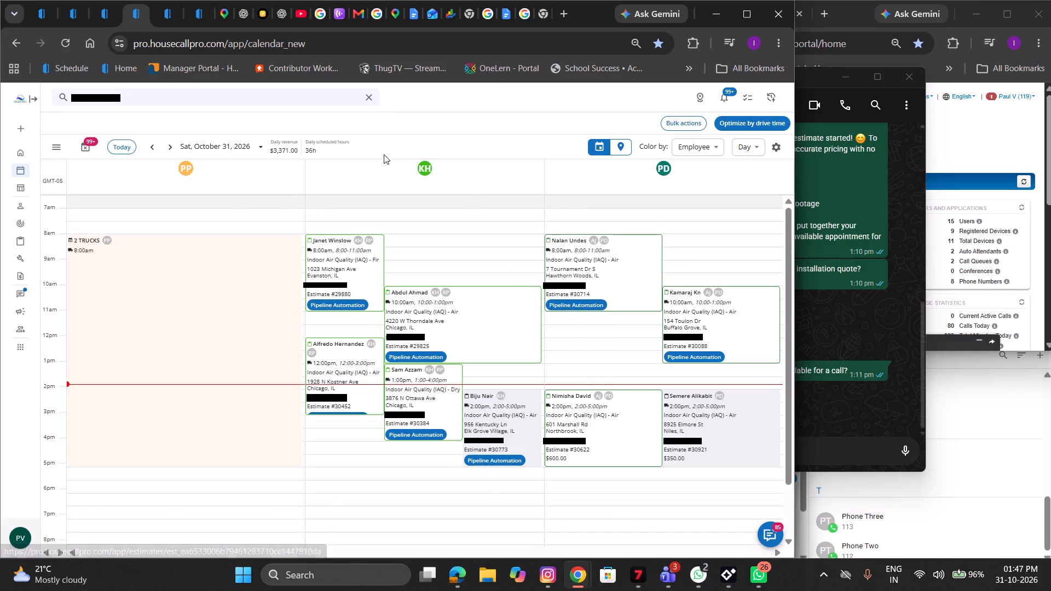
Examine the daily revenue and daily scheduled hours for October 31, 2026, highlighting the figures beside the date.
drag(379, 158, 257, 141)
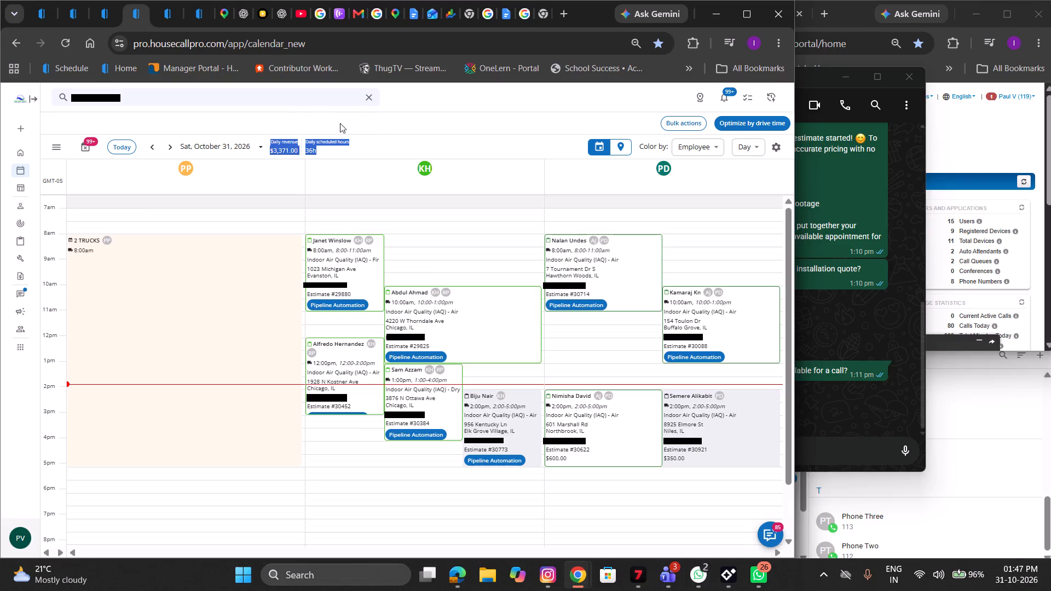
click(332, 152)
drag(332, 152, 278, 130)
click(278, 130)
drag(278, 130, 344, 149)
click(344, 149)
drag(344, 149, 542, 431)
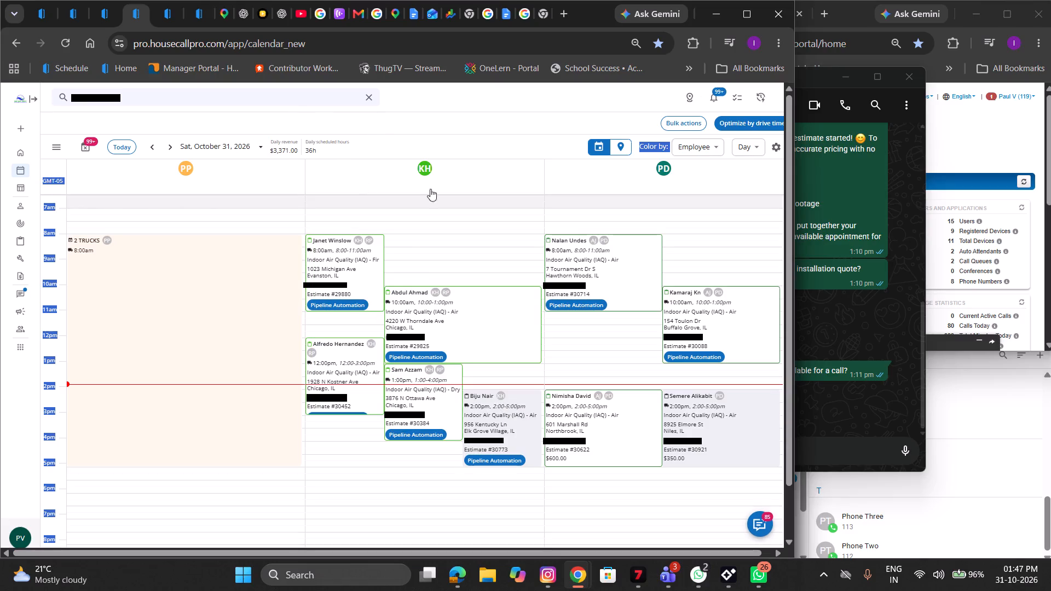
click(362, 154)
drag(362, 154, 197, 137)
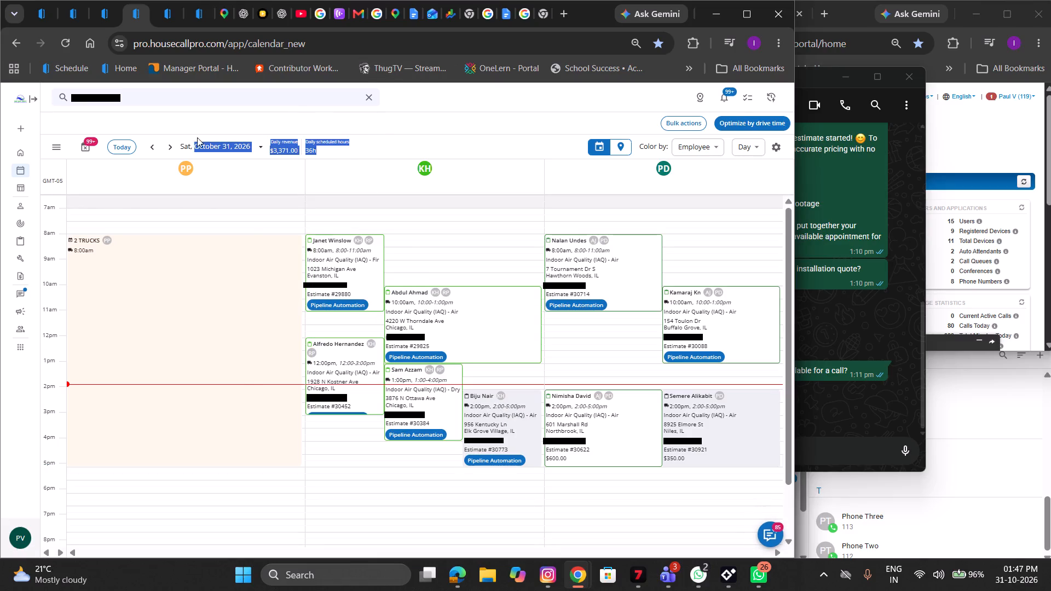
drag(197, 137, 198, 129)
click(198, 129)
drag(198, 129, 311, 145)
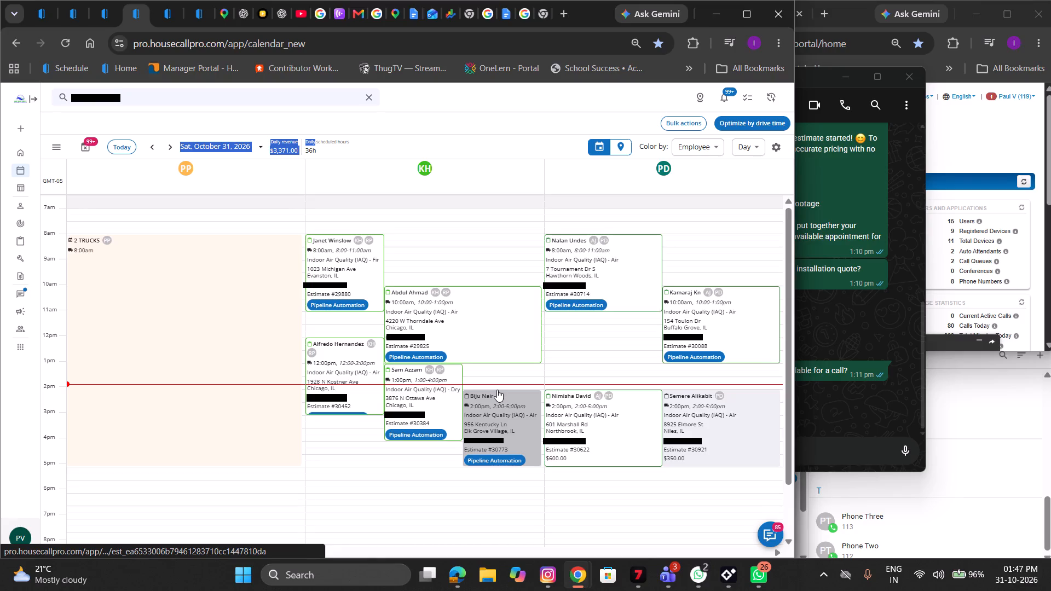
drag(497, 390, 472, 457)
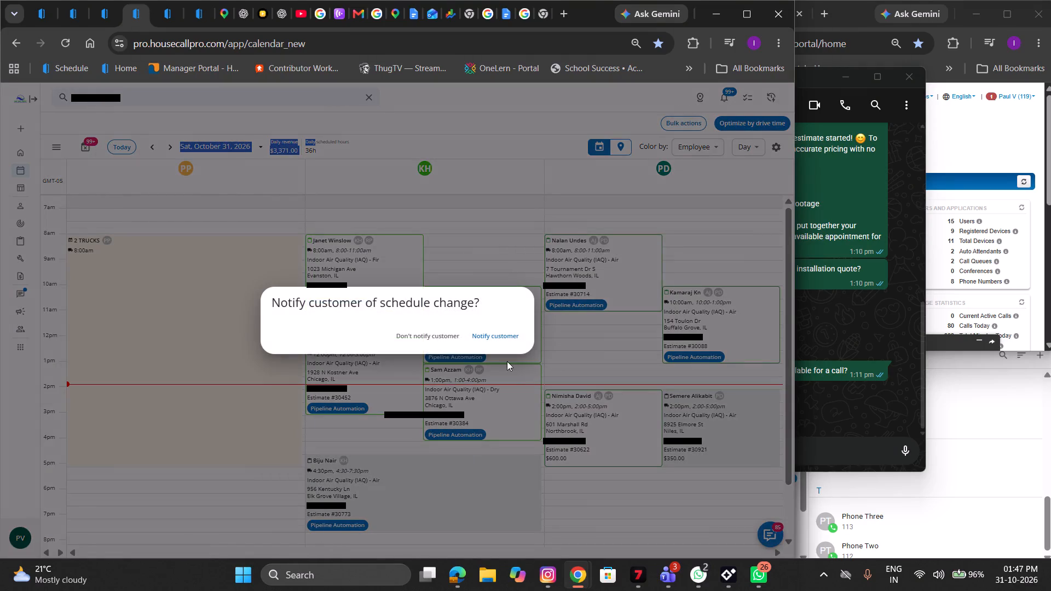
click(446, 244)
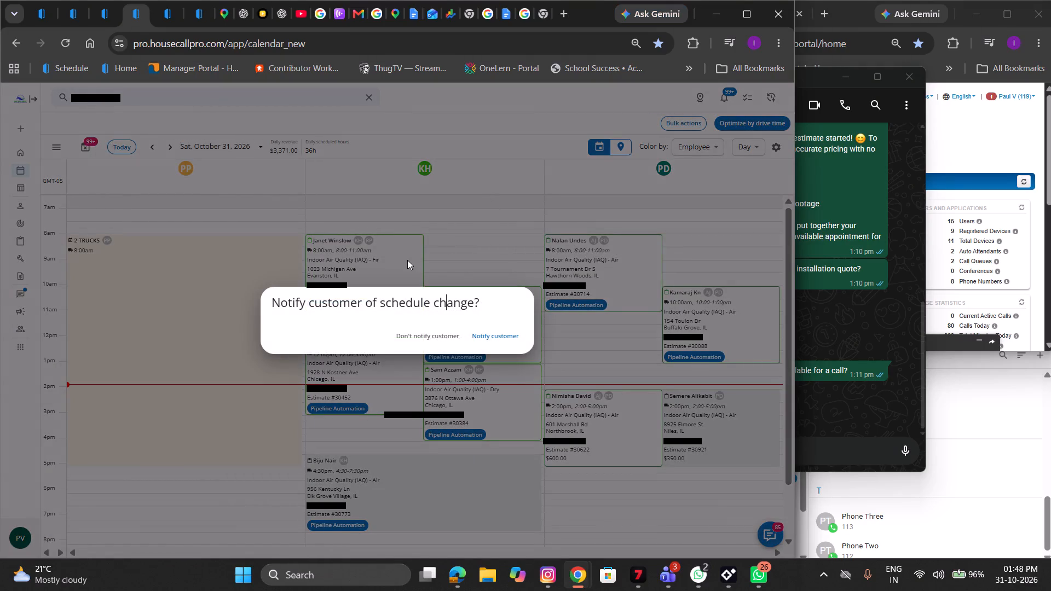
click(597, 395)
Return to the Carol Stream customer's approved air duct cleaning estimate and bring up the results for the existing search entry.
scroll(139, 179, right, 8)
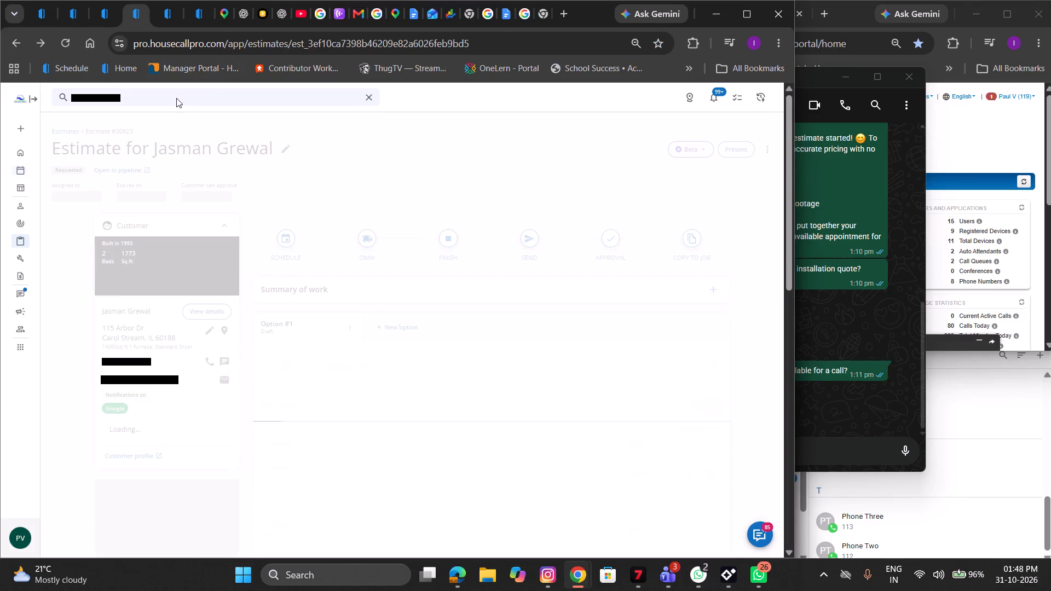
click(178, 101)
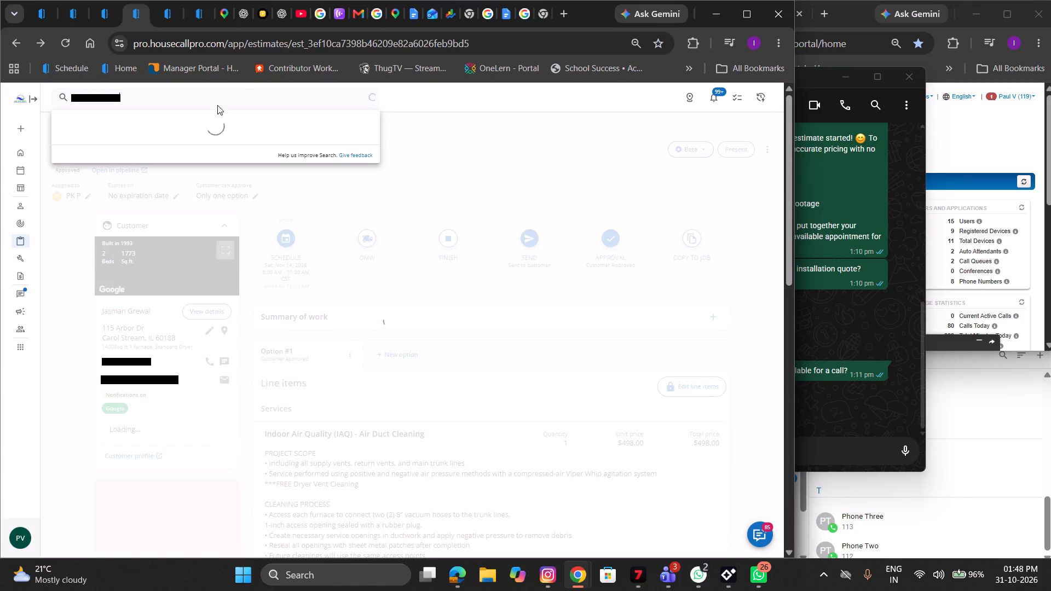